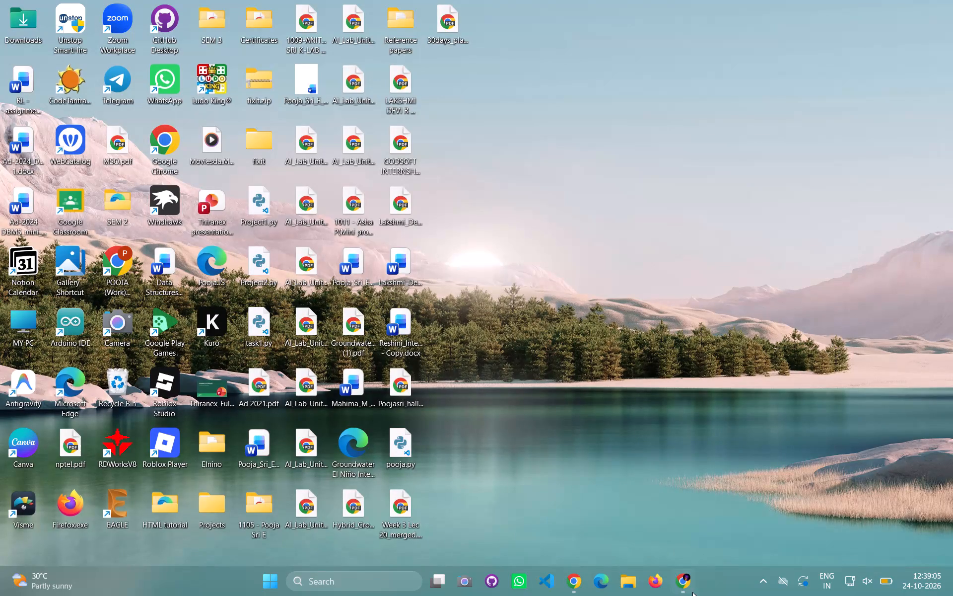
Switch to the Chrome window and look through the 24CS301-COA-Unit-1 PDF around the Functional Units section and the Lecture Notes title page.
{"action": "left_click", "coordinate": [681, 582]}
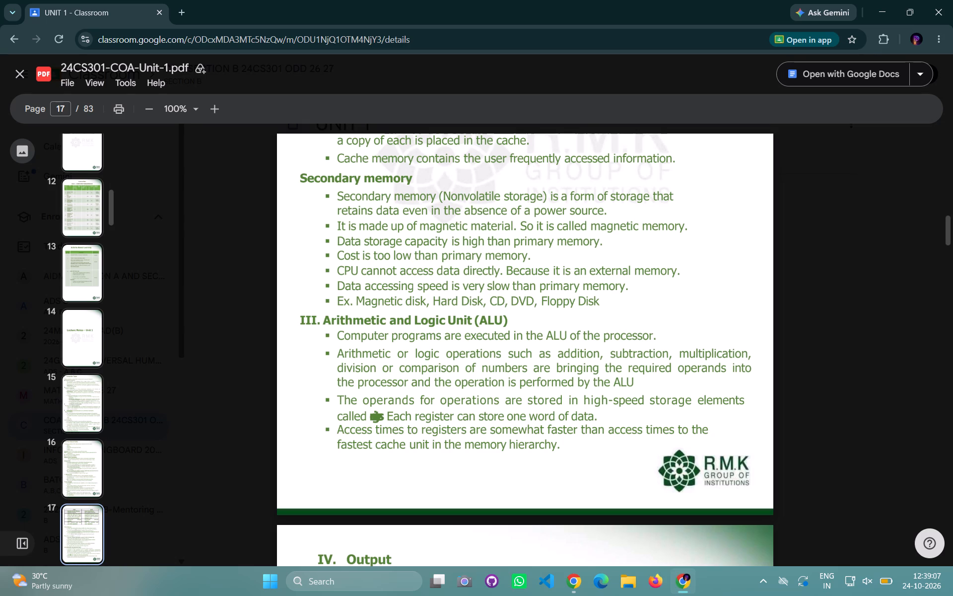
{"action": "scroll", "coordinate": [523, 321], "scroll_direction": "up", "scroll_amount": 7}
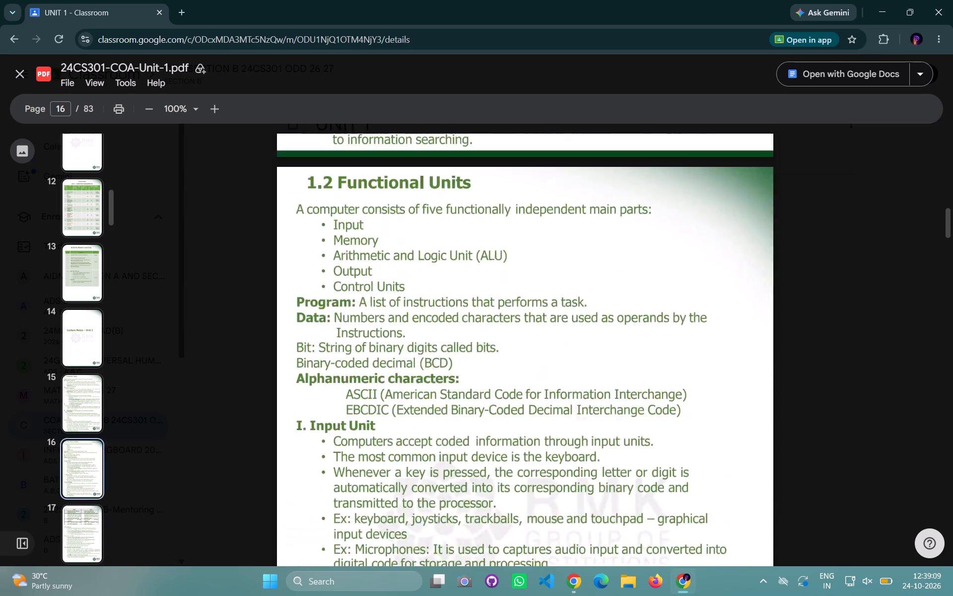
{"action": "scroll", "coordinate": [523, 321], "scroll_direction": "up", "scroll_amount": 3}
{"action": "scroll", "coordinate": [527, 293], "scroll_direction": "down", "scroll_amount": 4}
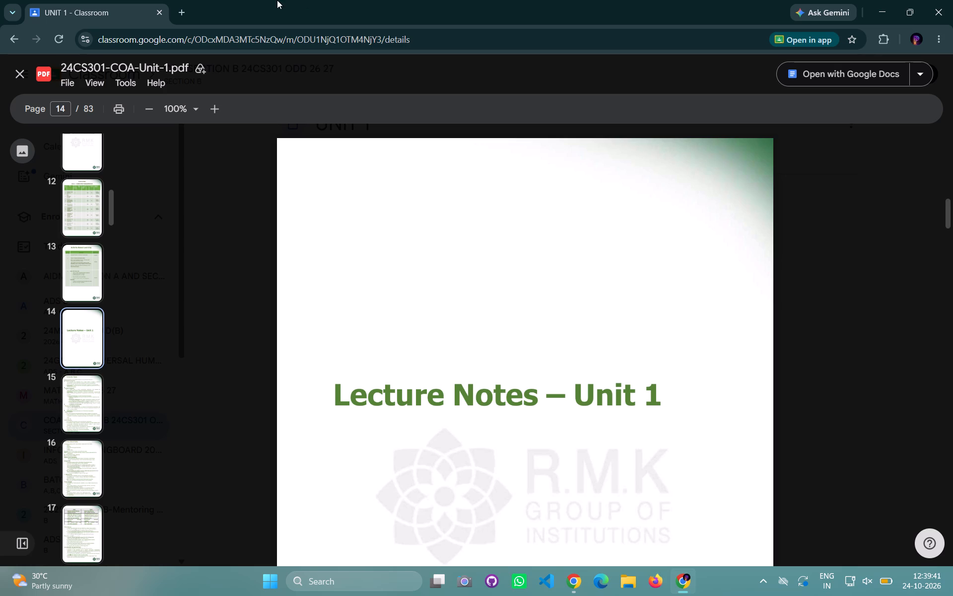
Open a new browser tab alongside the UNIT 1 Classroom tab.
{"action": "left_click", "coordinate": [180, 11]}
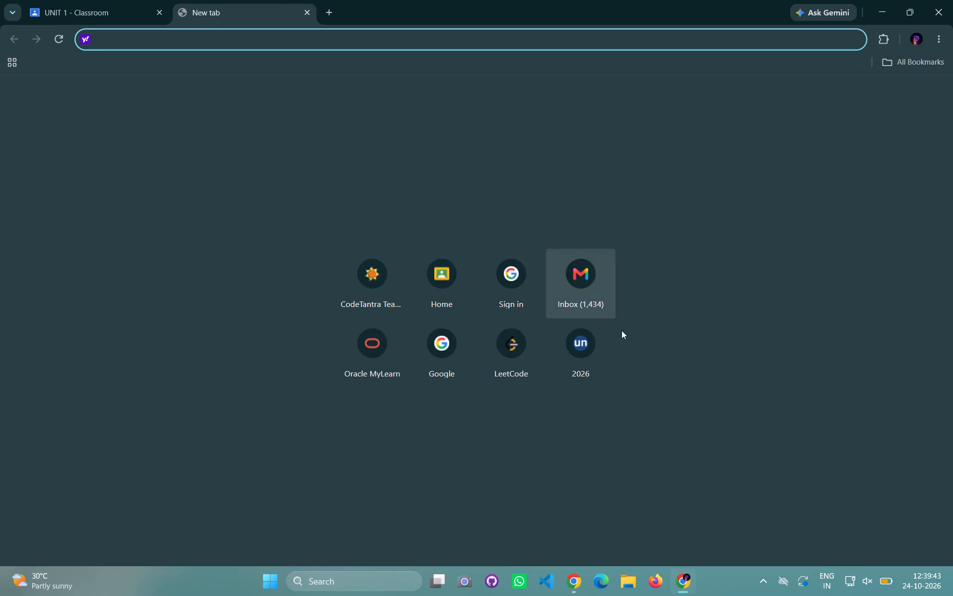
Minimise the browser window and select the formatted internship report Word document on the desktop.
{"action": "triple_click", "coordinate": [885, 2]}
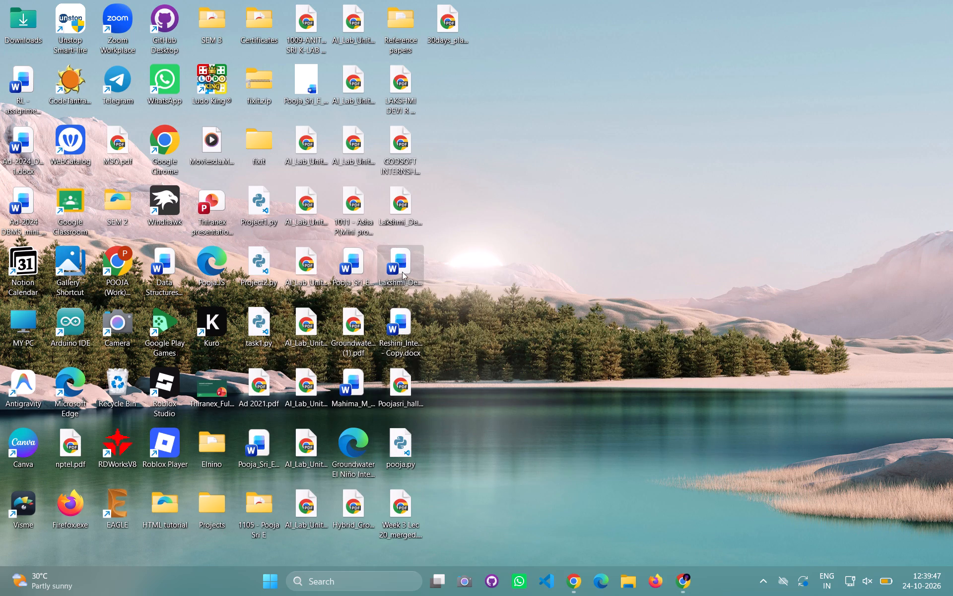
{"action": "left_click", "coordinate": [350, 267]}
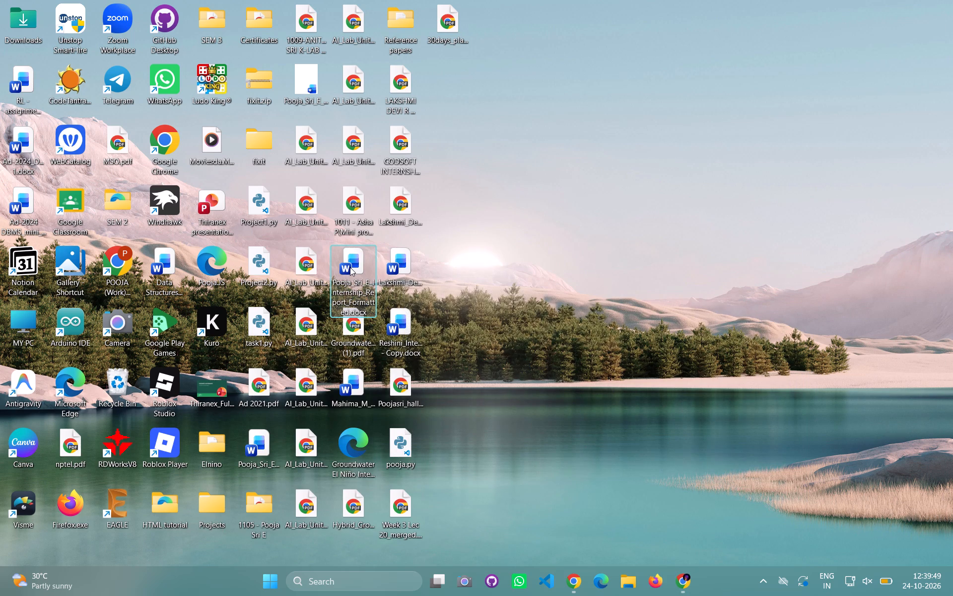
Open the formatted internship report Word document from the desktop.
{"action": "double_click", "coordinate": [352, 268]}
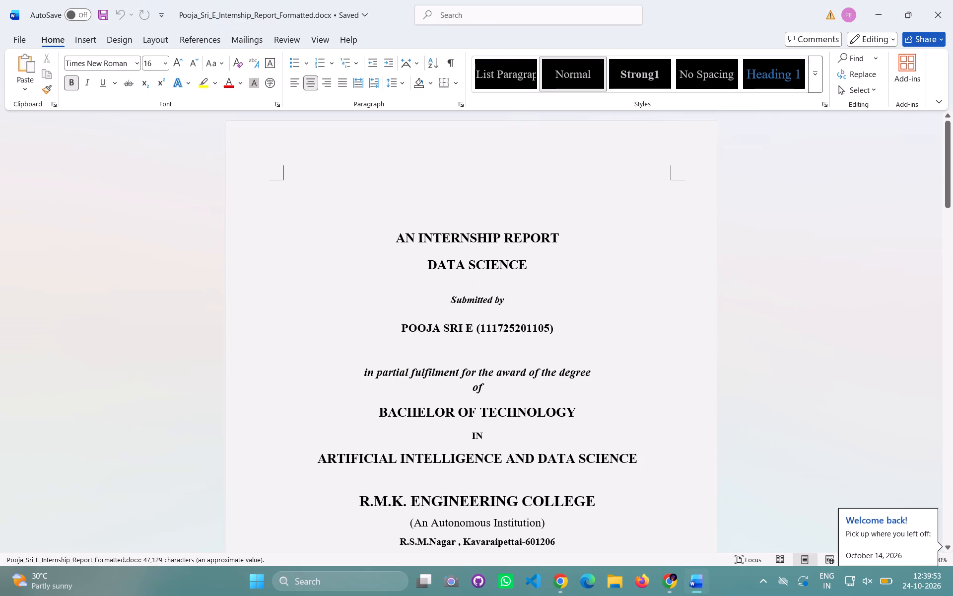
Look through the internship report down to the Appendix and examine the A.1 Screenshots pages for Tasks 1 to 4.
{"action": "scroll", "coordinate": [472, 280], "scroll_direction": "down", "scroll_amount": 18}
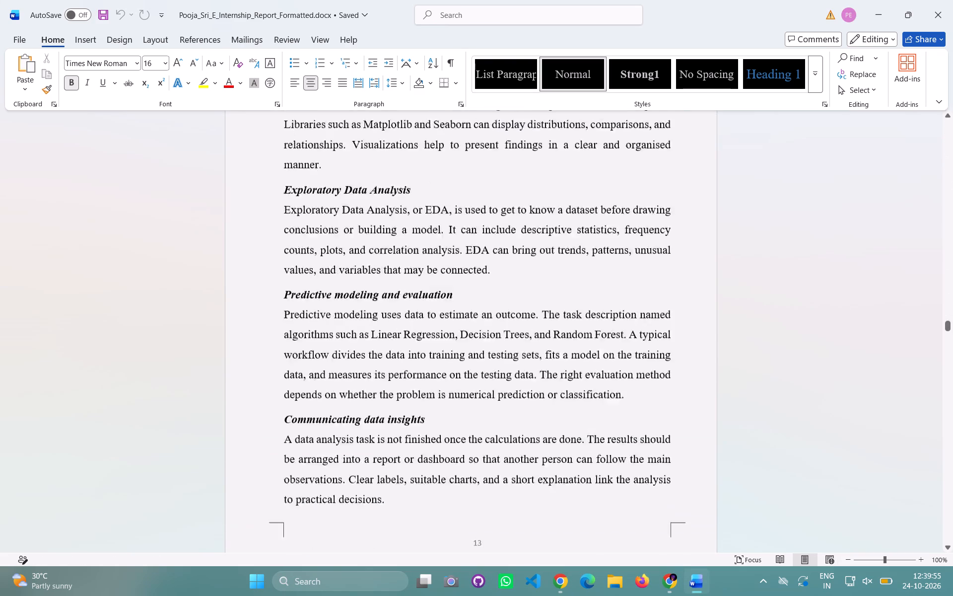
{"action": "scroll", "coordinate": [472, 280], "scroll_direction": "down", "scroll_amount": 17}
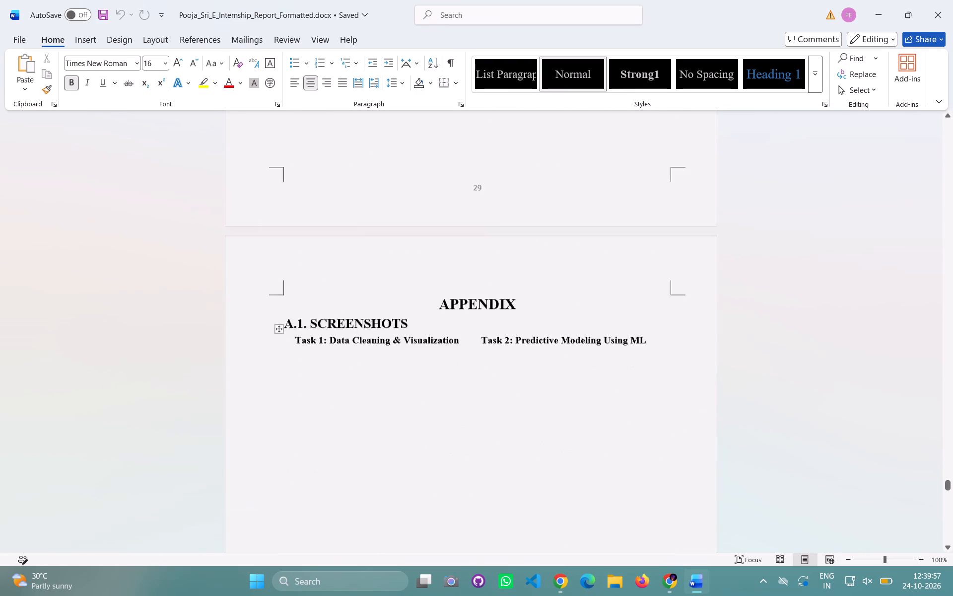
{"action": "scroll", "coordinate": [472, 280], "scroll_direction": "down", "scroll_amount": 2}
{"action": "scroll", "coordinate": [472, 280], "scroll_direction": "up", "scroll_amount": 1}
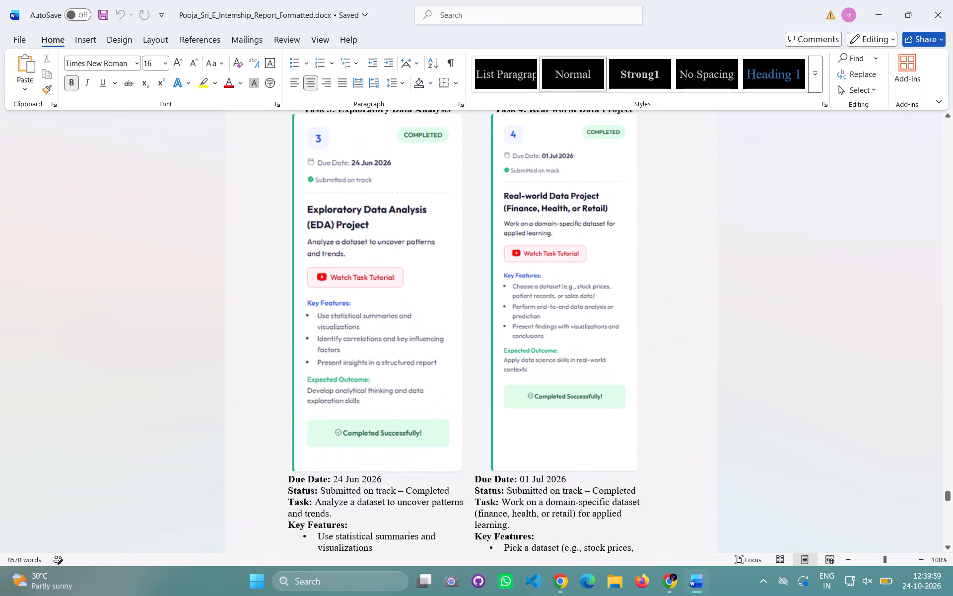
{"action": "scroll", "coordinate": [472, 280], "scroll_direction": "up", "scroll_amount": 2}
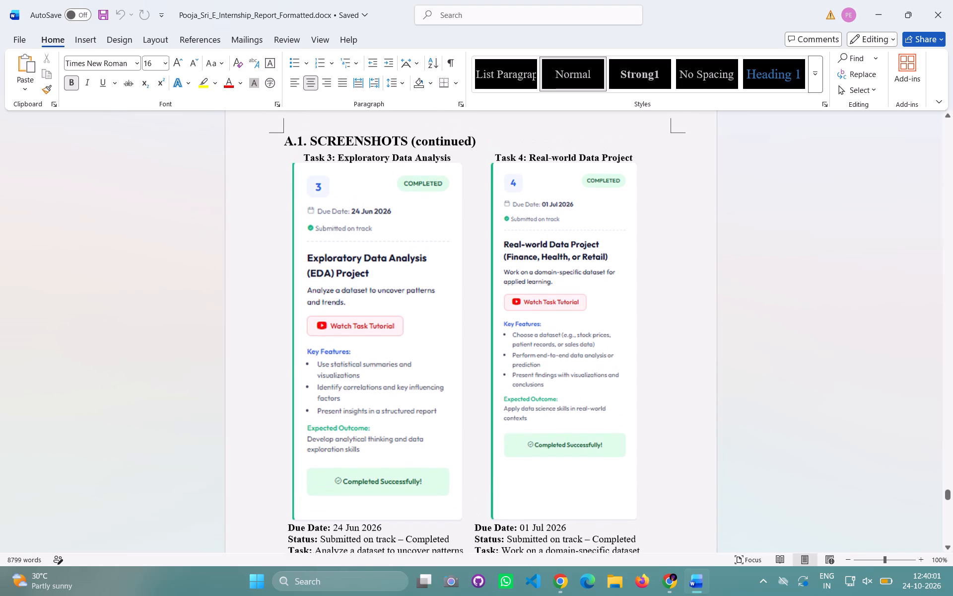
{"action": "scroll", "coordinate": [472, 280], "scroll_direction": "up", "scroll_amount": 4}
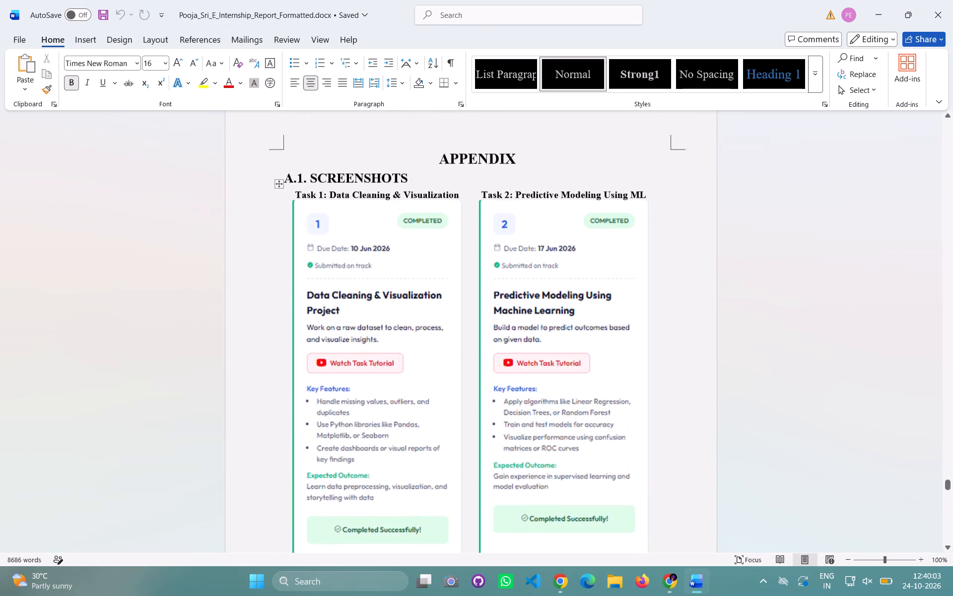
{"action": "scroll", "coordinate": [472, 280], "scroll_direction": "up", "scroll_amount": 1}
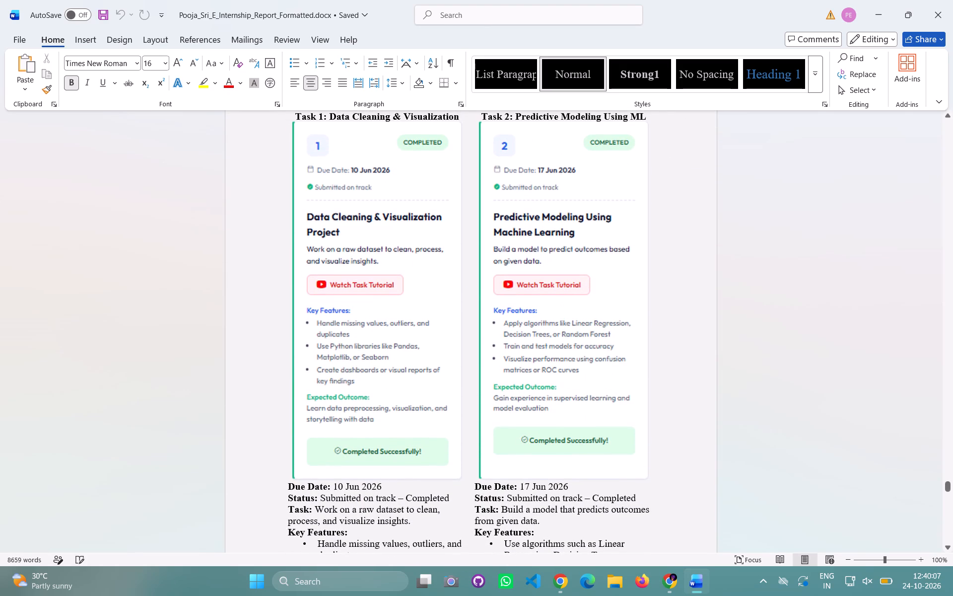
{"action": "scroll", "coordinate": [480, 250], "scroll_direction": "down", "scroll_amount": 5}
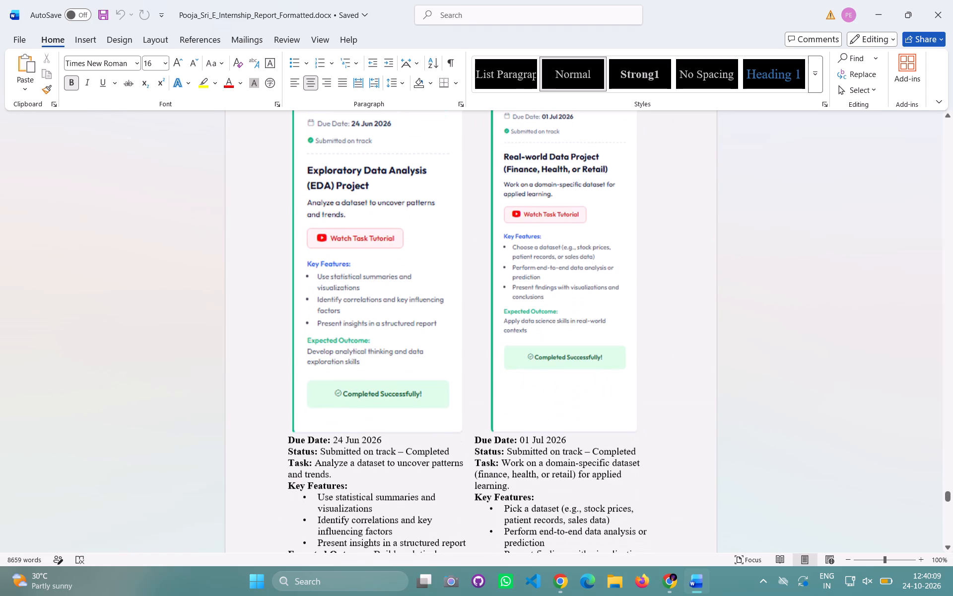
Switch to WhatsApp from the internship report document.
{"action": "left_click", "coordinate": [508, 581]}
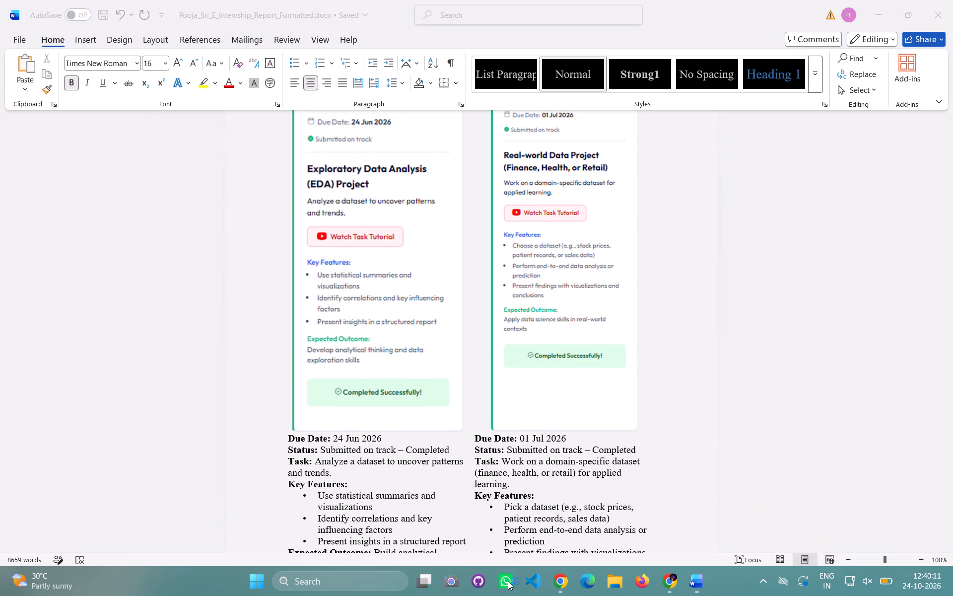
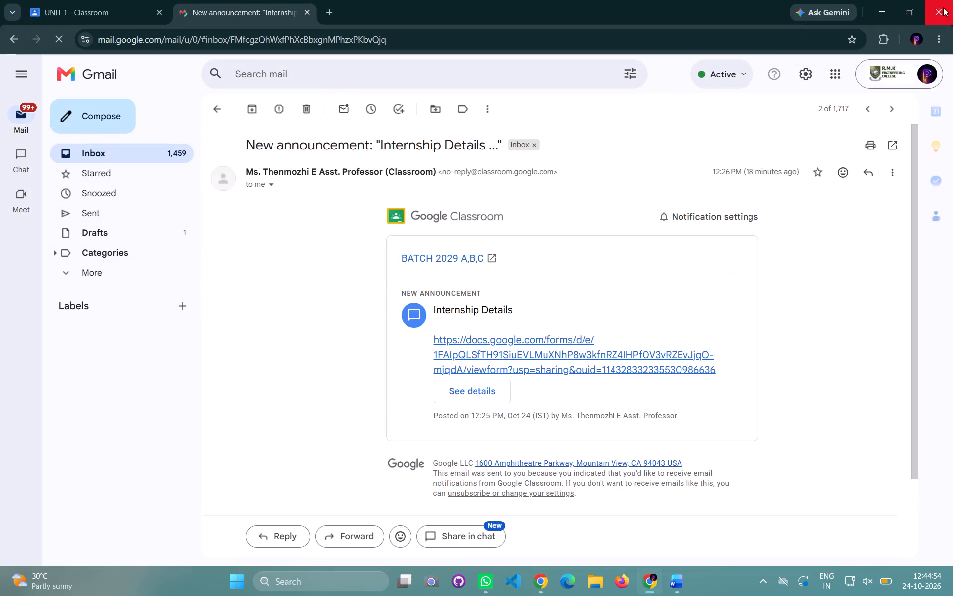
Open the Internship form linked in the "Internship Details" announcement email.
{"action": "left_click", "coordinate": [510, 340]}
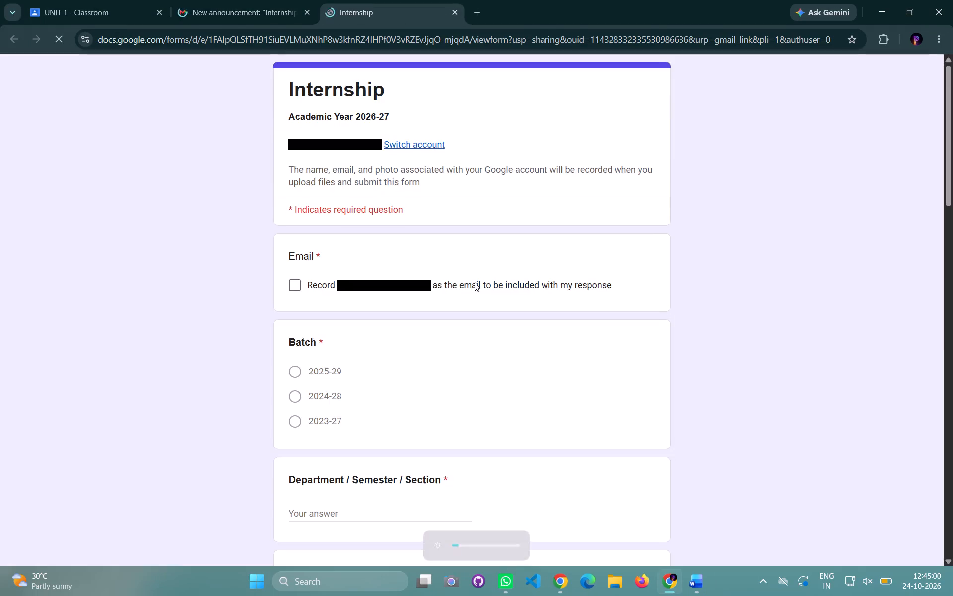
Agree to record the account email with the response and choose 2025-29 as the batch.
{"action": "left_click", "coordinate": [296, 281]}
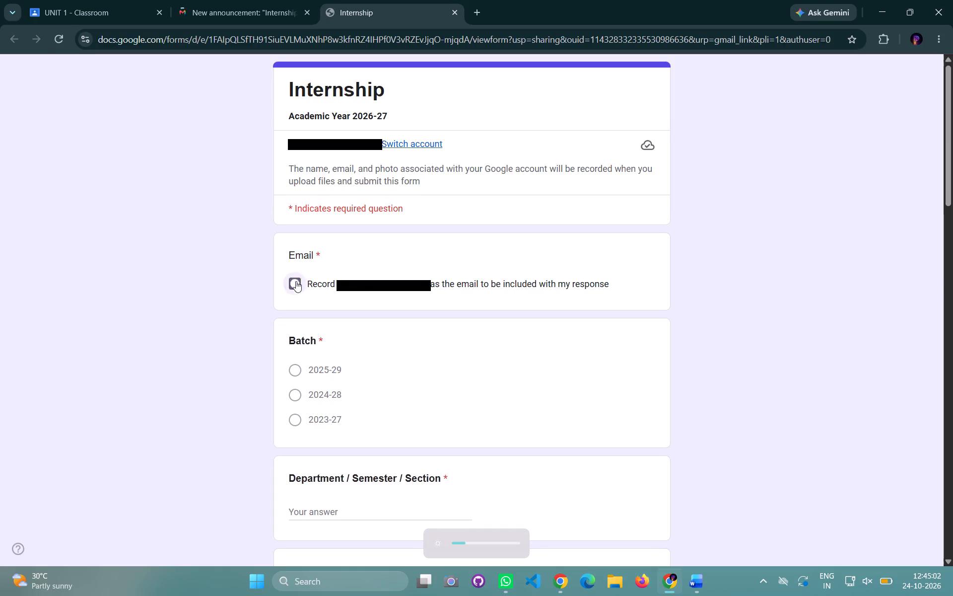
{"action": "left_click", "coordinate": [293, 373]}
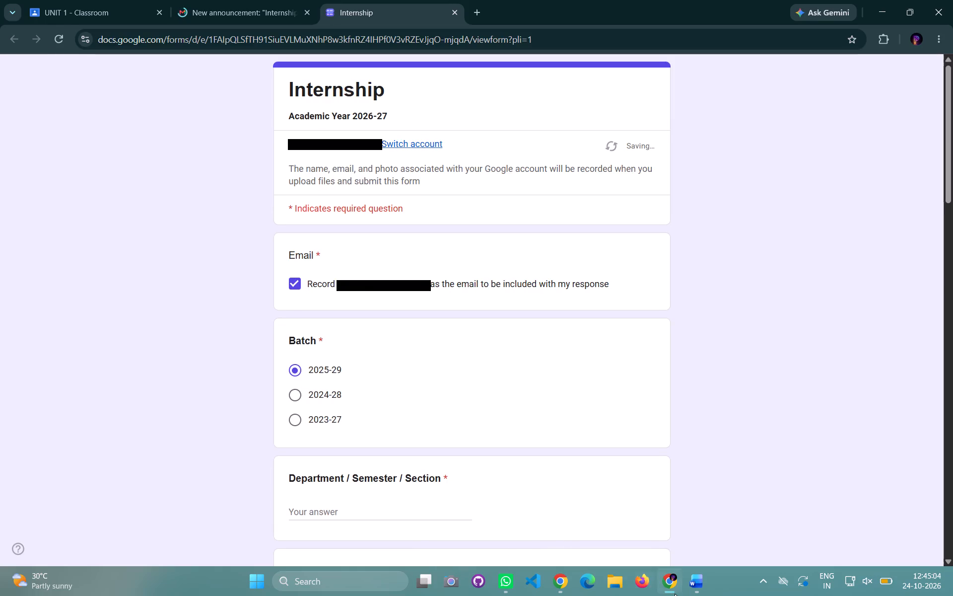
Switch to the internship report in Word and look through its title page, certificate page and Details of Internship table.
{"action": "left_click", "coordinate": [697, 584]}
{"action": "scroll", "coordinate": [567, 321], "scroll_direction": "up", "scroll_amount": 20}
{"action": "scroll", "coordinate": [567, 321], "scroll_direction": "up", "scroll_amount": 7}
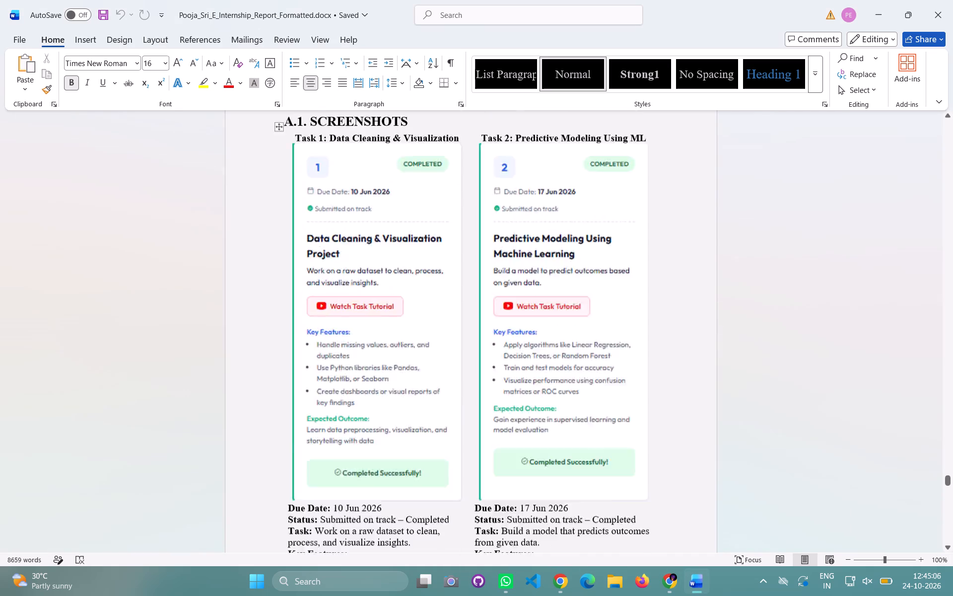
{"action": "scroll", "coordinate": [567, 321], "scroll_direction": "up", "scroll_amount": 20}
{"action": "scroll", "coordinate": [567, 321], "scroll_direction": "up", "scroll_amount": 20}
{"action": "scroll", "coordinate": [567, 321], "scroll_direction": "up", "scroll_amount": 20}
{"action": "scroll", "coordinate": [530, 344], "scroll_direction": "down", "scroll_amount": 2}
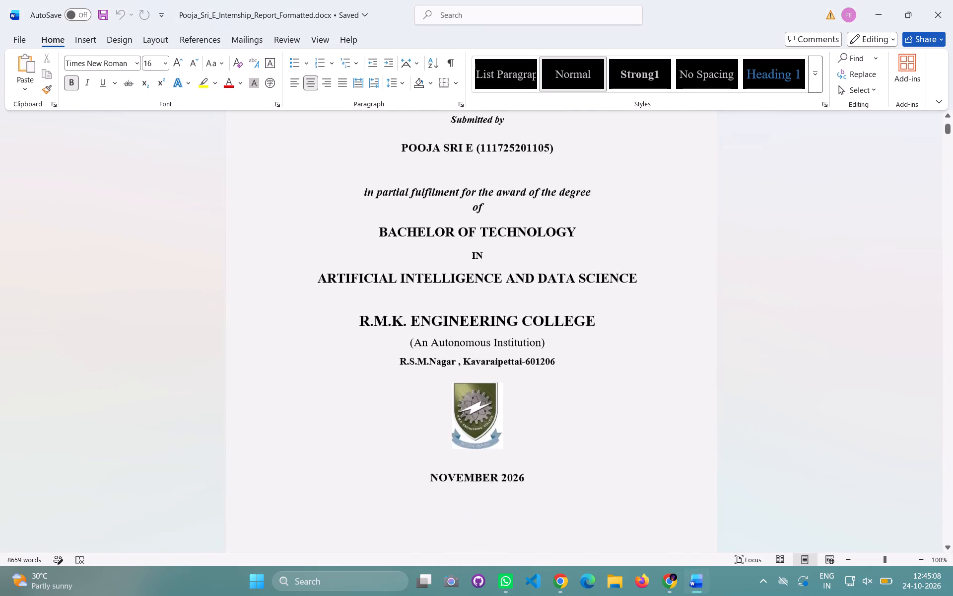
{"action": "scroll", "coordinate": [530, 344], "scroll_direction": "down", "scroll_amount": 8}
{"action": "scroll", "coordinate": [530, 344], "scroll_direction": "up", "scroll_amount": 1}
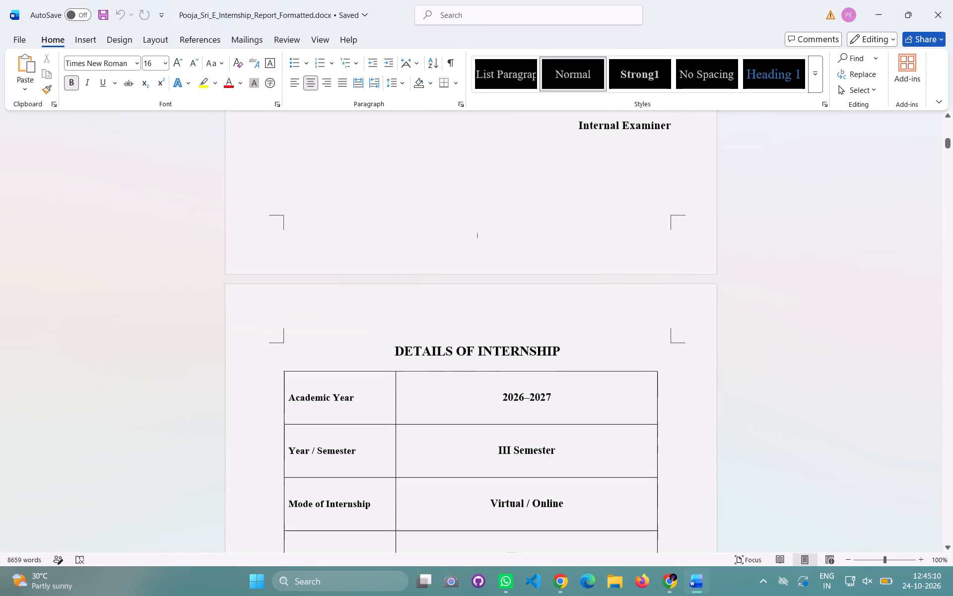
{"action": "scroll", "coordinate": [530, 344], "scroll_direction": "up", "scroll_amount": 1}
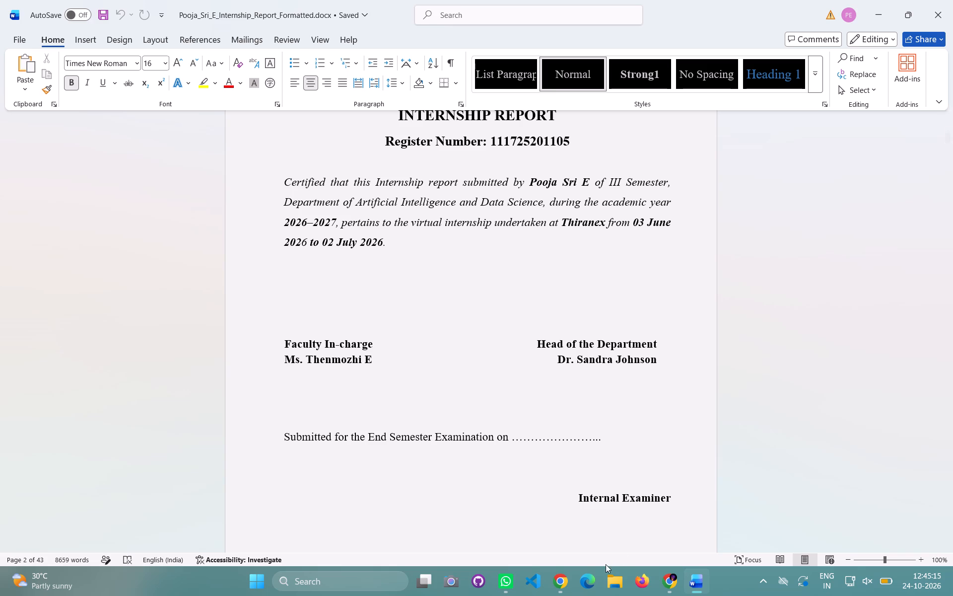
Return to the Internship form in Chrome and start the Department / Semester / Section answer.
{"action": "left_click", "coordinate": [674, 581]}
{"action": "scroll", "coordinate": [336, 386], "scroll_direction": "down", "scroll_amount": 3}
{"action": "left_click", "coordinate": [339, 339]}
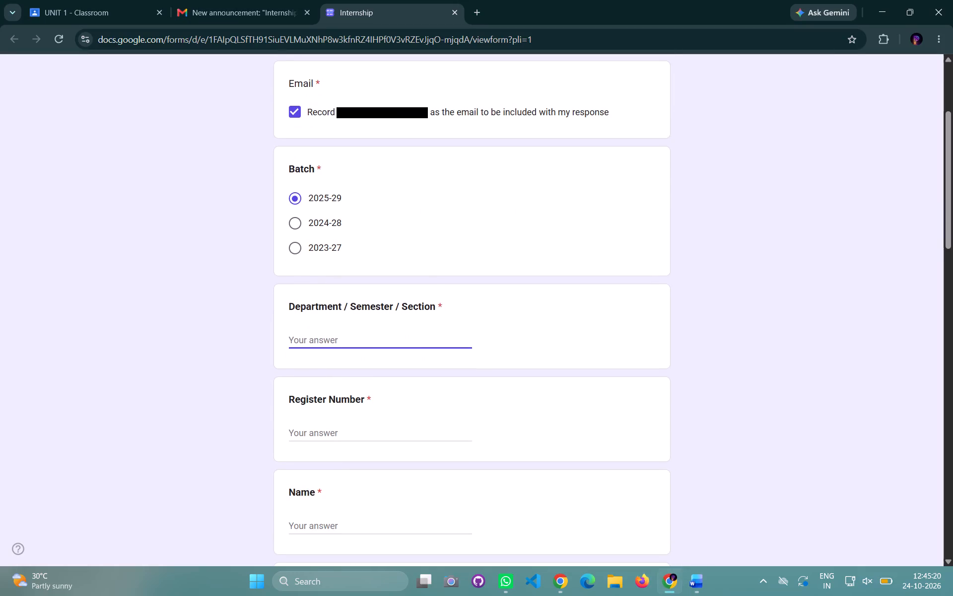
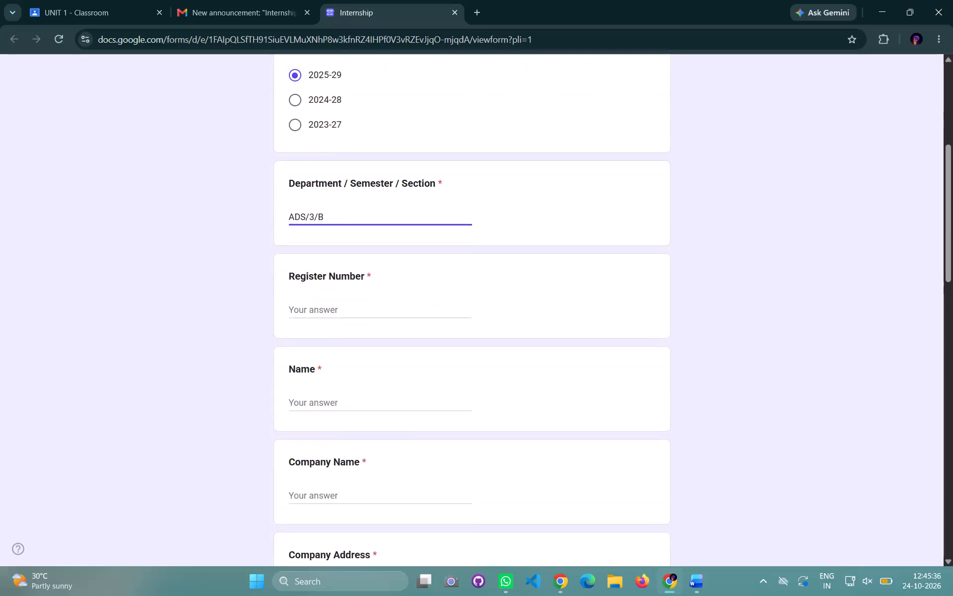
Fill in the Register Number and Name answers with the student's own register number and name.
{"action": "left_click", "coordinate": [323, 288]}
{"action": "key", "text": "End"}
{"action": "key", "text": "End"}
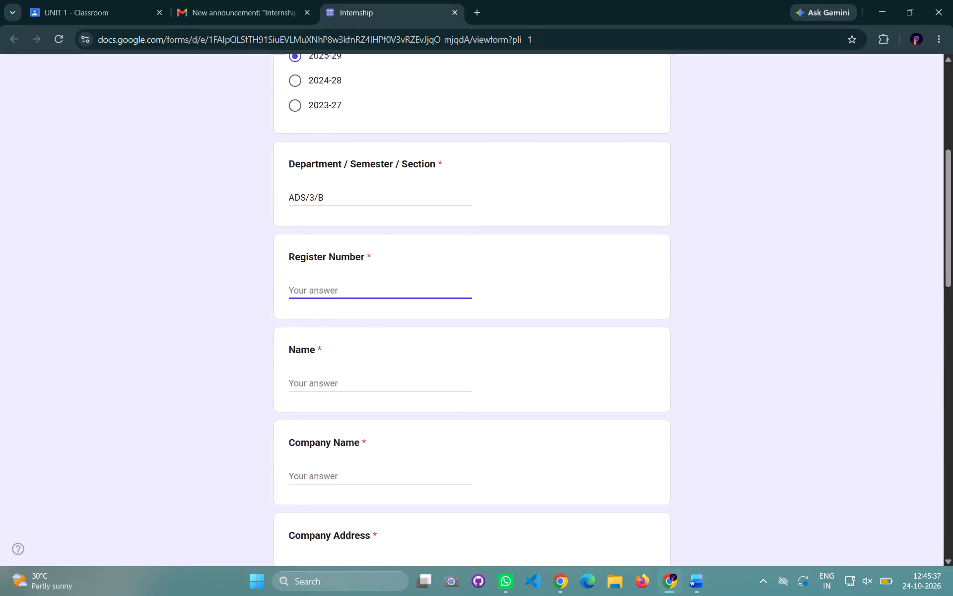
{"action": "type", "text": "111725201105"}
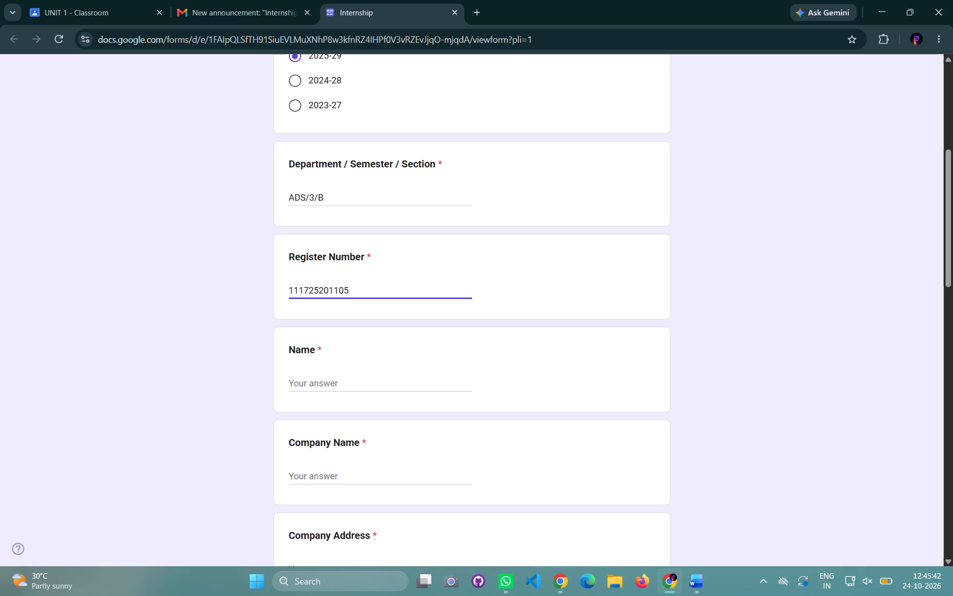
{"action": "scroll", "coordinate": [343, 288], "scroll_direction": "down", "scroll_amount": 1}
{"action": "left_click", "coordinate": [325, 301]}
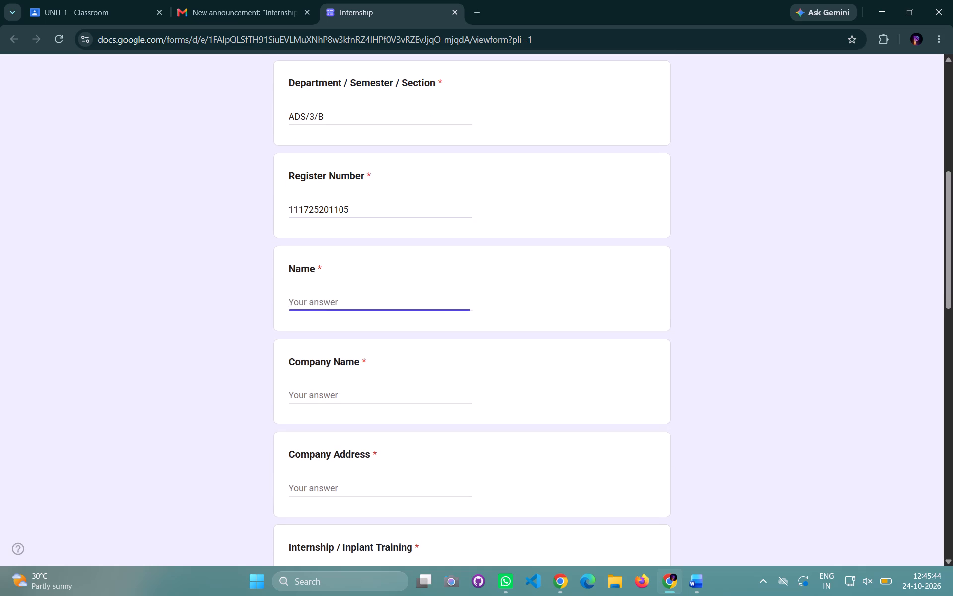
{"action": "left_click", "coordinate": [308, 302]}
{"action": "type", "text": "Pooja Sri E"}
Enter Thiranex as the Company Name answer.
{"action": "scroll", "coordinate": [308, 302], "scroll_direction": "down", "scroll_amount": 2}
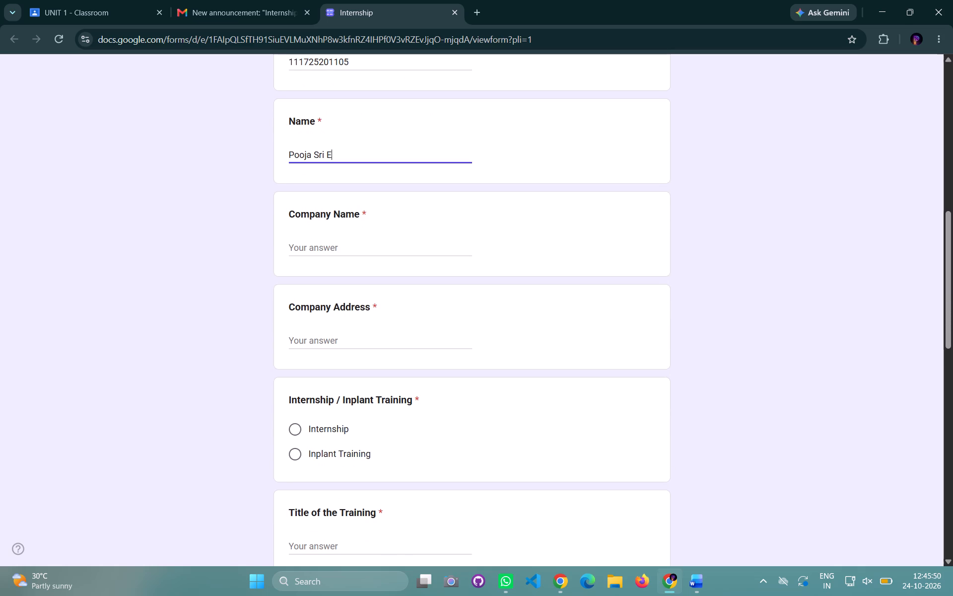
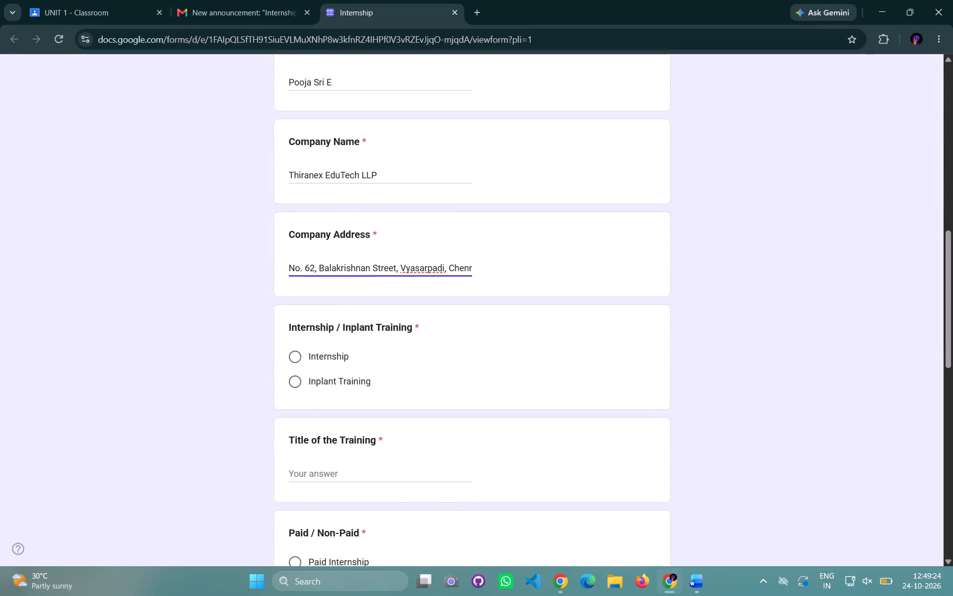
Choose Internship as the answer to the Internship / Inplant Training question.
{"action": "left_click", "coordinate": [296, 351]}
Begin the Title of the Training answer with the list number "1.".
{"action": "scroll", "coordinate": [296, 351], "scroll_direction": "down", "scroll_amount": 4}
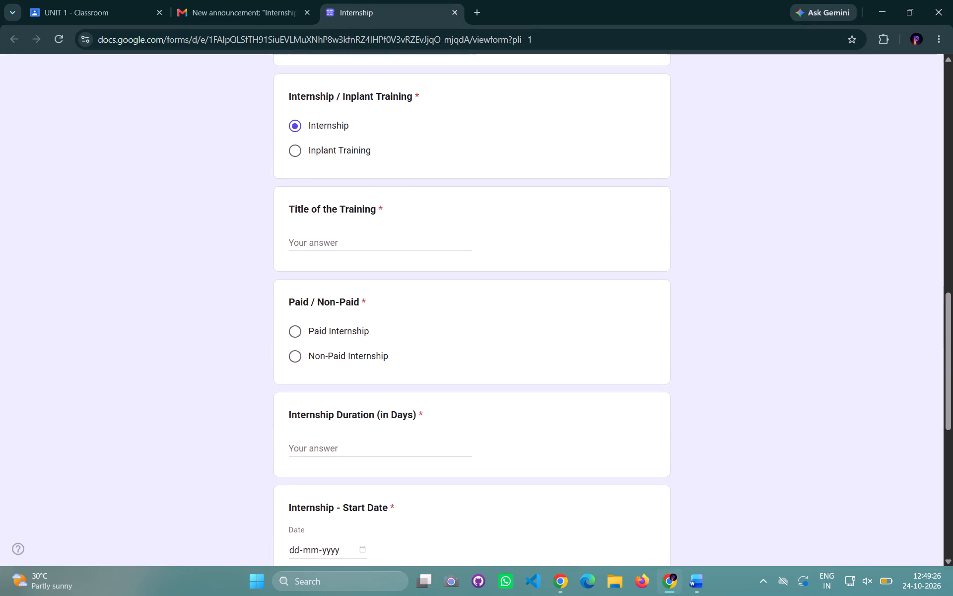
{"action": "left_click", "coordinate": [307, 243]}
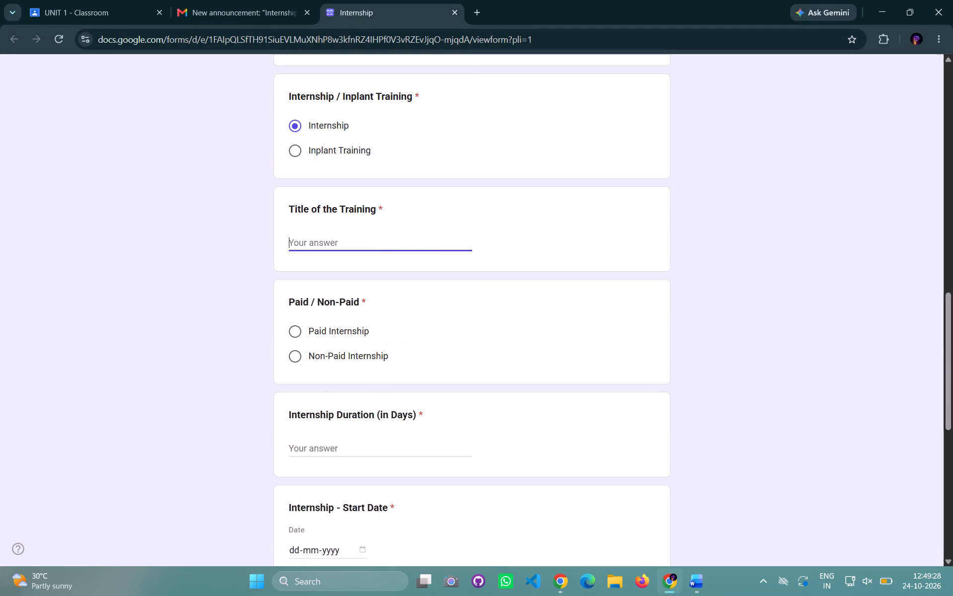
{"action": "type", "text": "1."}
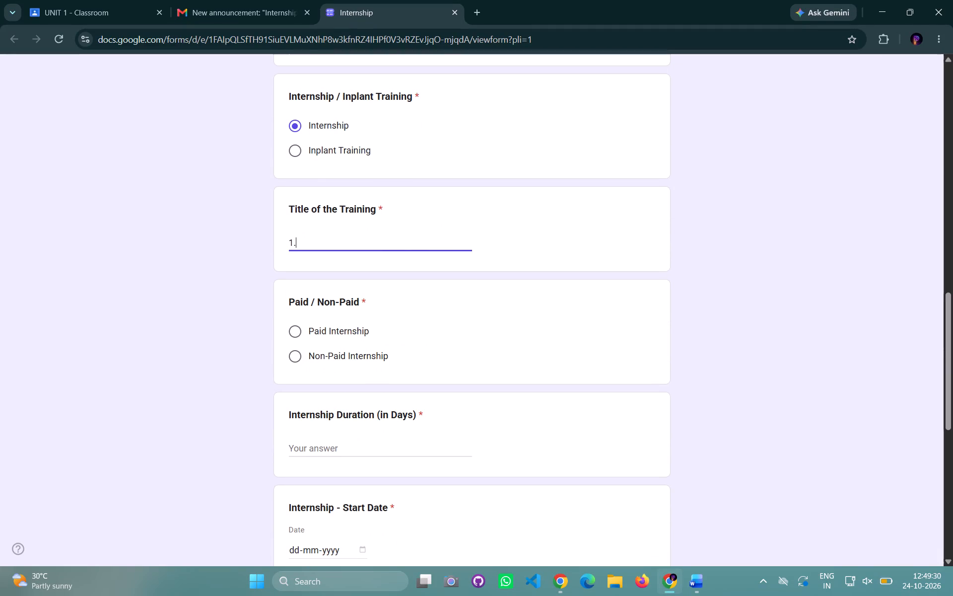
Place the form and the Word internship report side by side, and find the task screenshots in the report's appendix.
{"action": "key", "text": "super+z"}
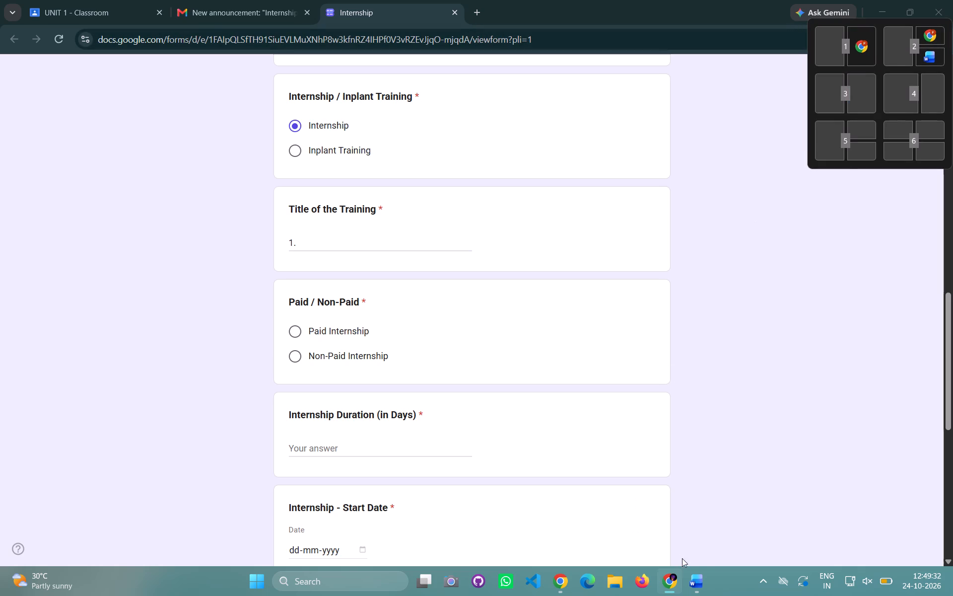
{"action": "left_click", "coordinate": [691, 579]}
{"action": "left_click", "coordinate": [672, 582]}
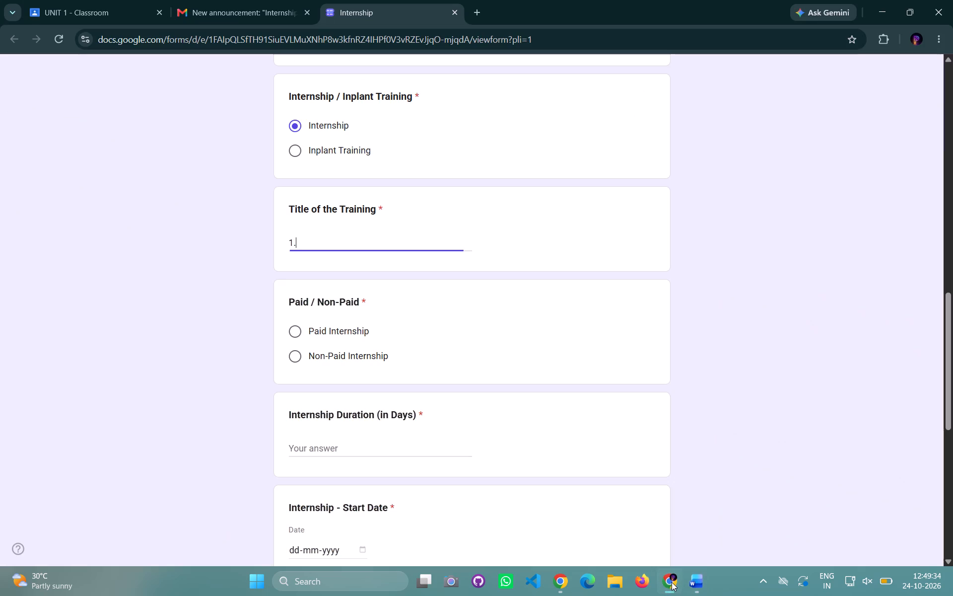
{"action": "key", "text": "super+z"}
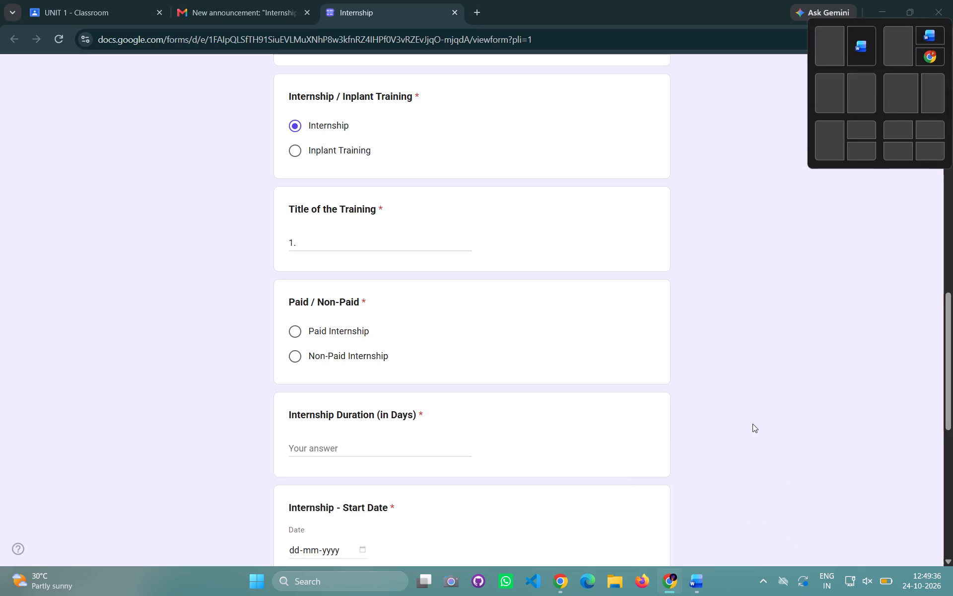
{"action": "left_click", "coordinate": [852, 45]}
{"action": "scroll", "coordinate": [809, 285], "scroll_direction": "down", "scroll_amount": 1}
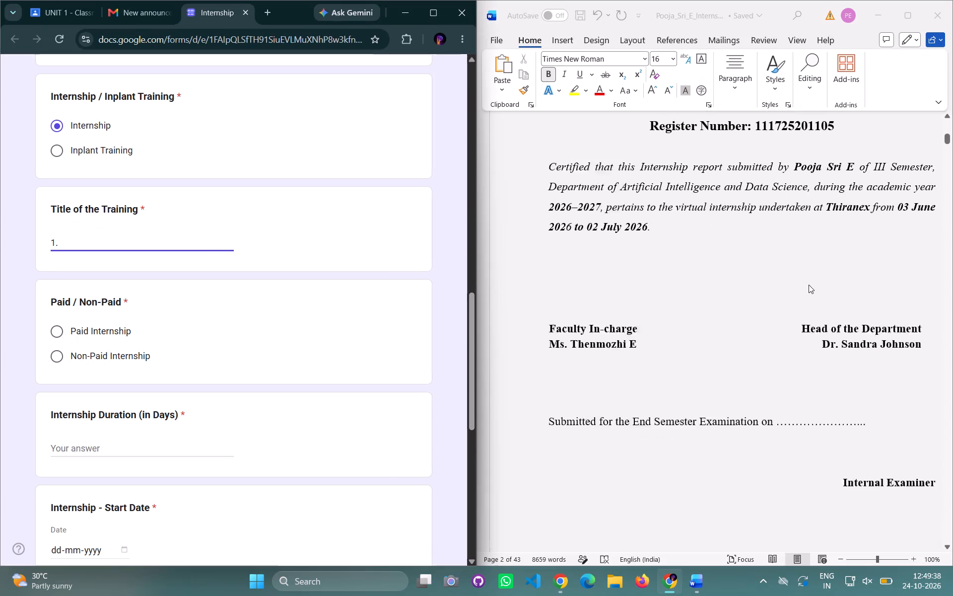
{"action": "scroll", "coordinate": [809, 285], "scroll_direction": "down", "scroll_amount": 12}
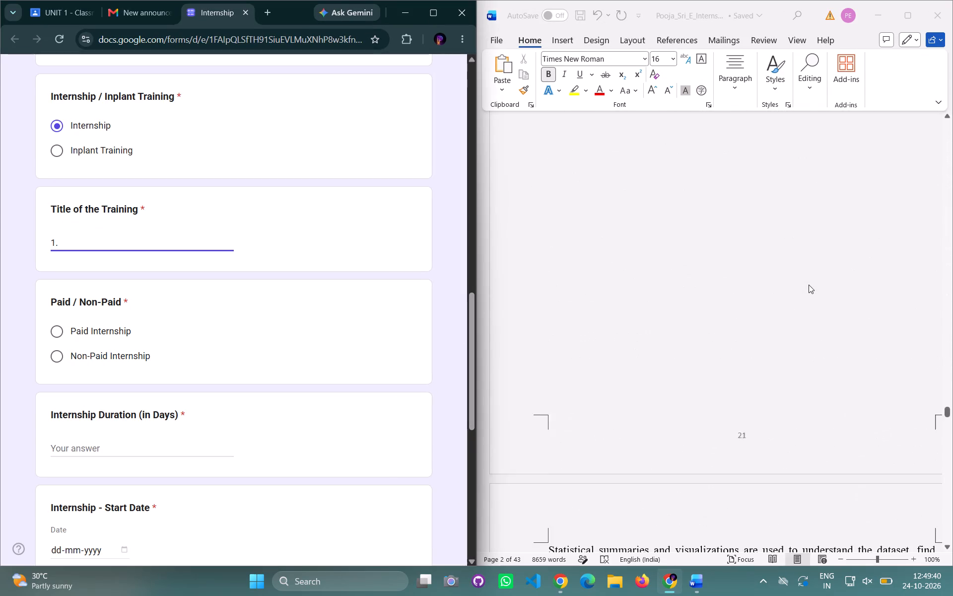
{"action": "scroll", "coordinate": [809, 285], "scroll_direction": "down", "scroll_amount": 12}
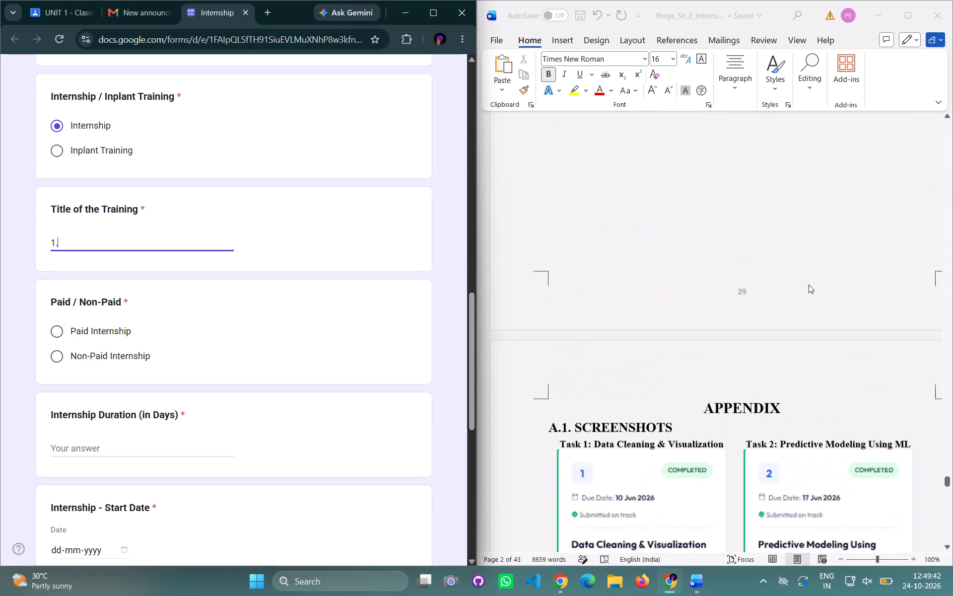
{"action": "scroll", "coordinate": [809, 285], "scroll_direction": "down", "scroll_amount": 5}
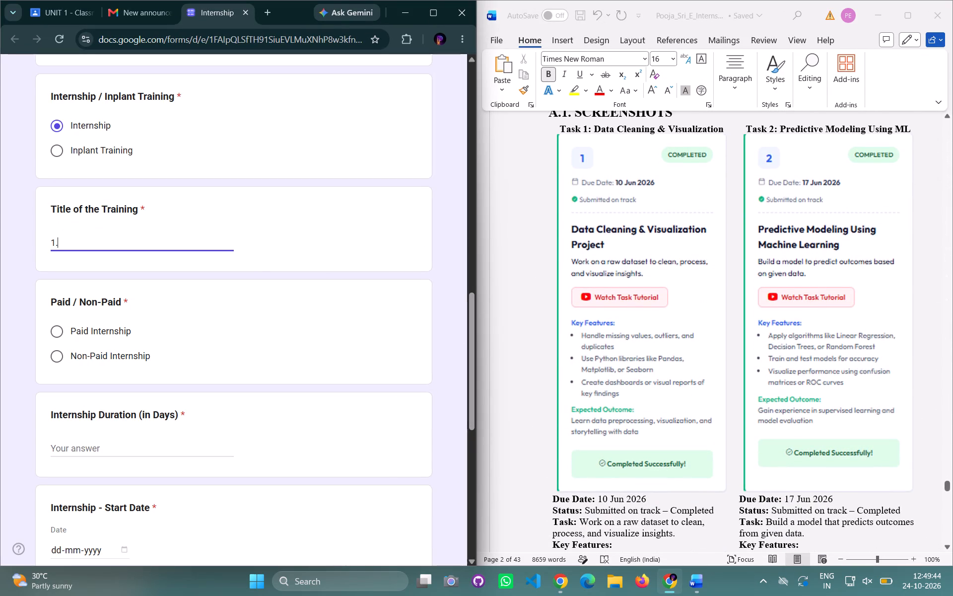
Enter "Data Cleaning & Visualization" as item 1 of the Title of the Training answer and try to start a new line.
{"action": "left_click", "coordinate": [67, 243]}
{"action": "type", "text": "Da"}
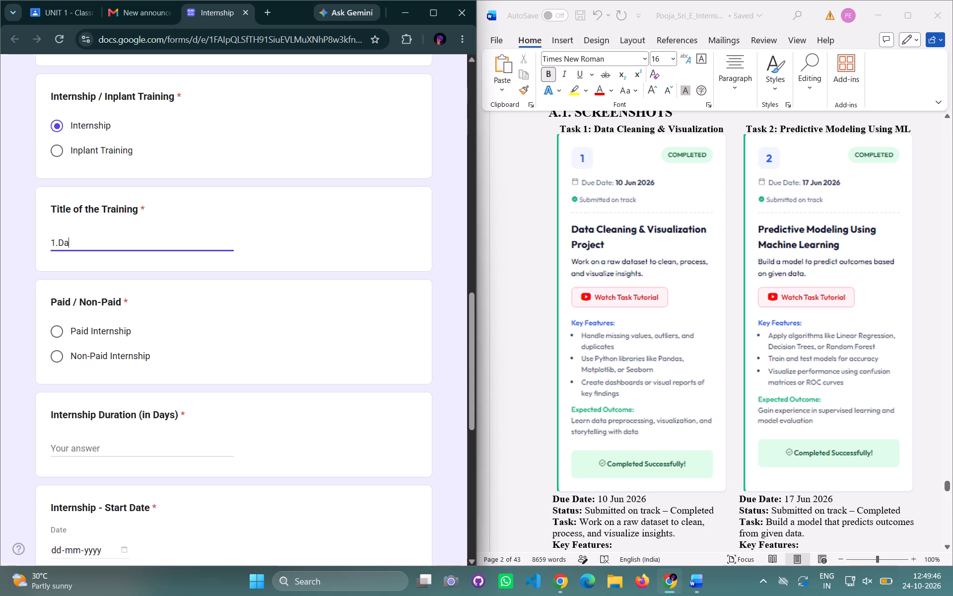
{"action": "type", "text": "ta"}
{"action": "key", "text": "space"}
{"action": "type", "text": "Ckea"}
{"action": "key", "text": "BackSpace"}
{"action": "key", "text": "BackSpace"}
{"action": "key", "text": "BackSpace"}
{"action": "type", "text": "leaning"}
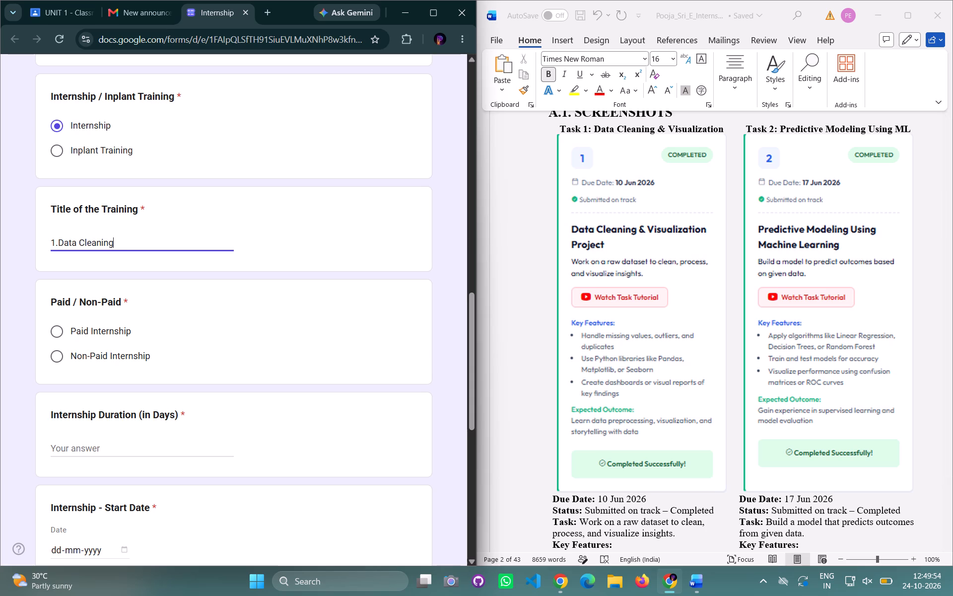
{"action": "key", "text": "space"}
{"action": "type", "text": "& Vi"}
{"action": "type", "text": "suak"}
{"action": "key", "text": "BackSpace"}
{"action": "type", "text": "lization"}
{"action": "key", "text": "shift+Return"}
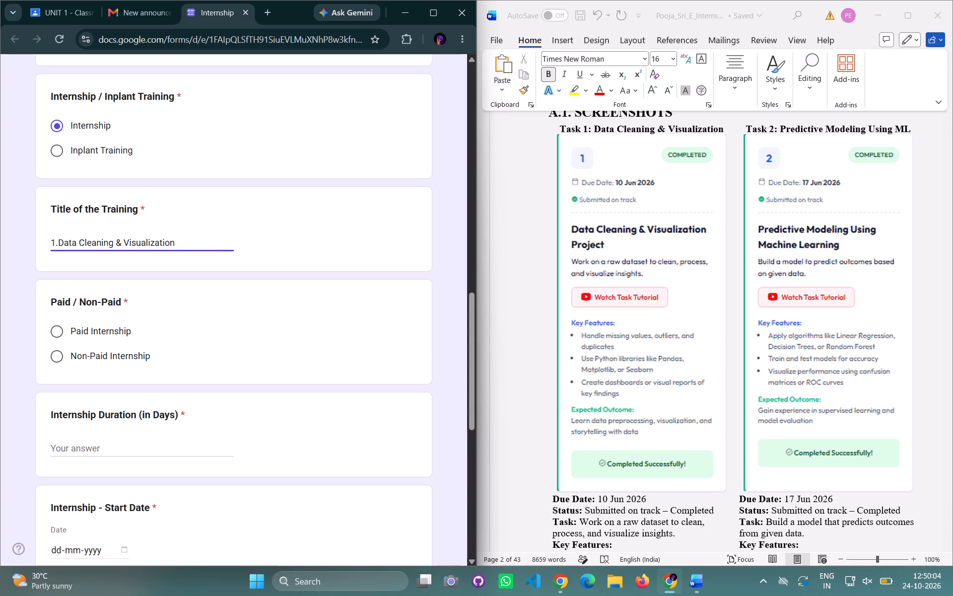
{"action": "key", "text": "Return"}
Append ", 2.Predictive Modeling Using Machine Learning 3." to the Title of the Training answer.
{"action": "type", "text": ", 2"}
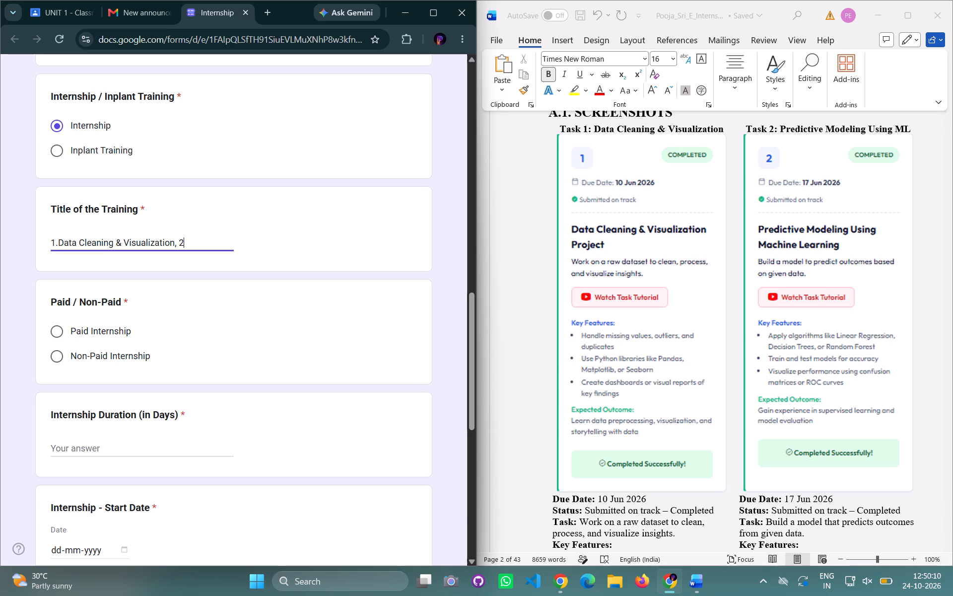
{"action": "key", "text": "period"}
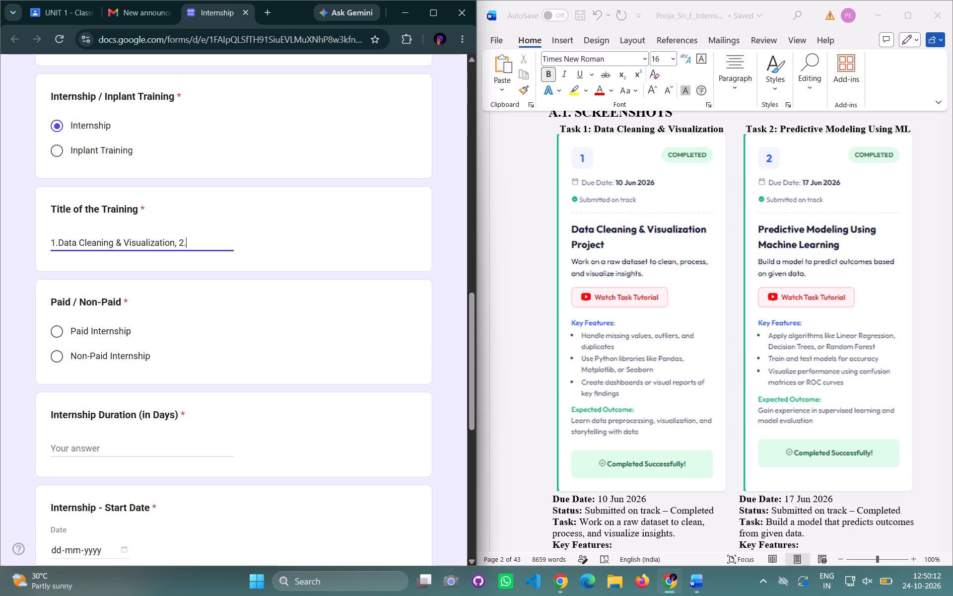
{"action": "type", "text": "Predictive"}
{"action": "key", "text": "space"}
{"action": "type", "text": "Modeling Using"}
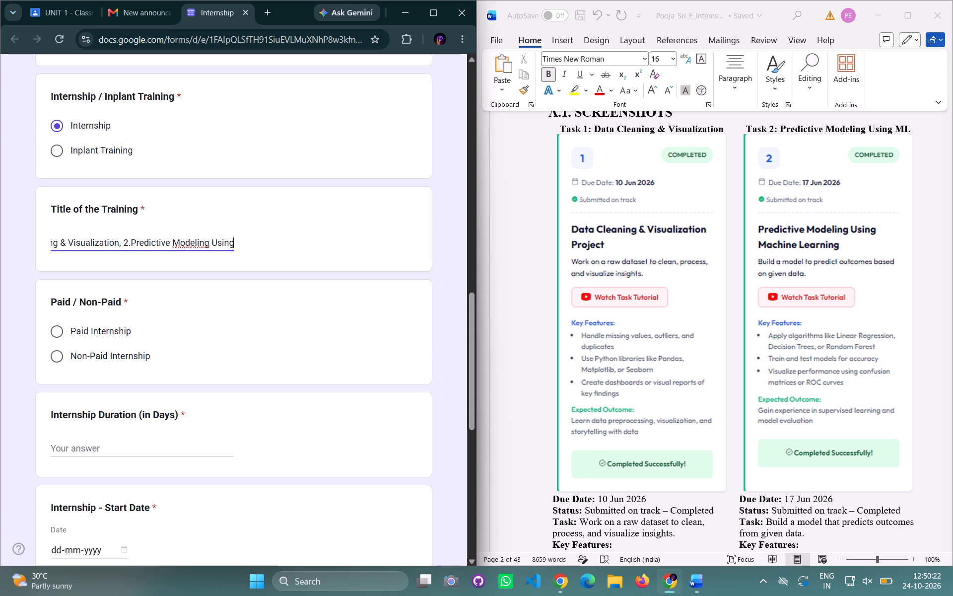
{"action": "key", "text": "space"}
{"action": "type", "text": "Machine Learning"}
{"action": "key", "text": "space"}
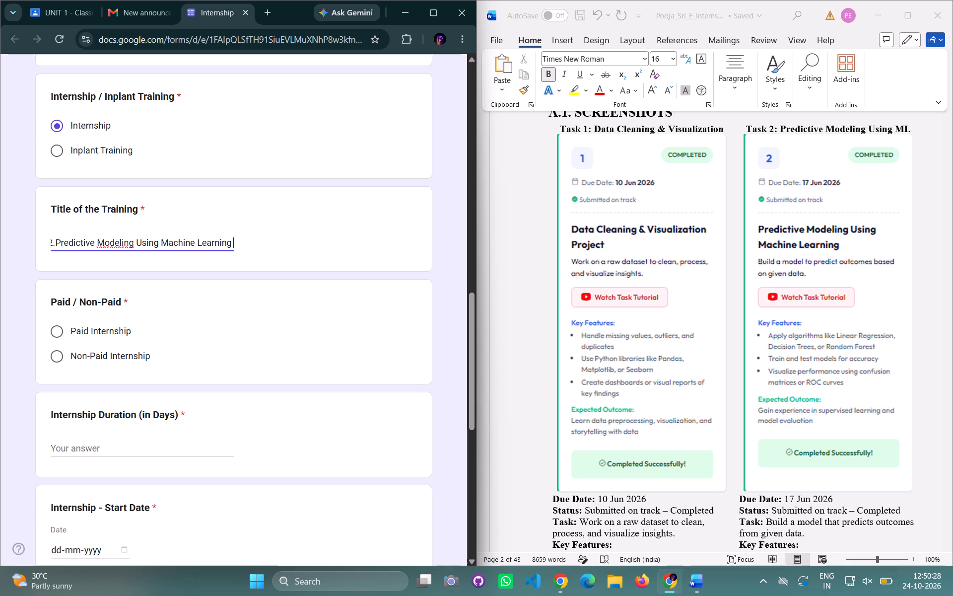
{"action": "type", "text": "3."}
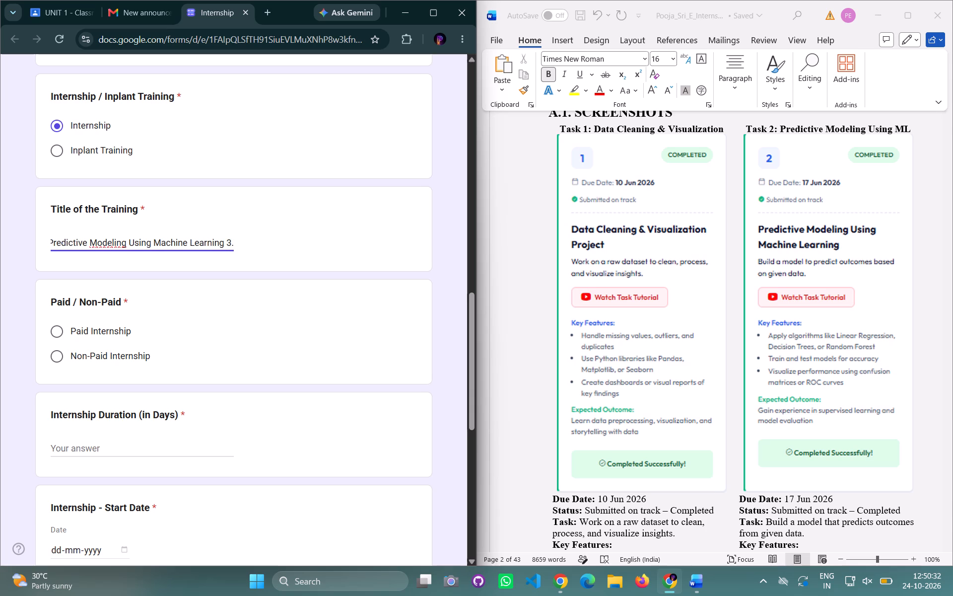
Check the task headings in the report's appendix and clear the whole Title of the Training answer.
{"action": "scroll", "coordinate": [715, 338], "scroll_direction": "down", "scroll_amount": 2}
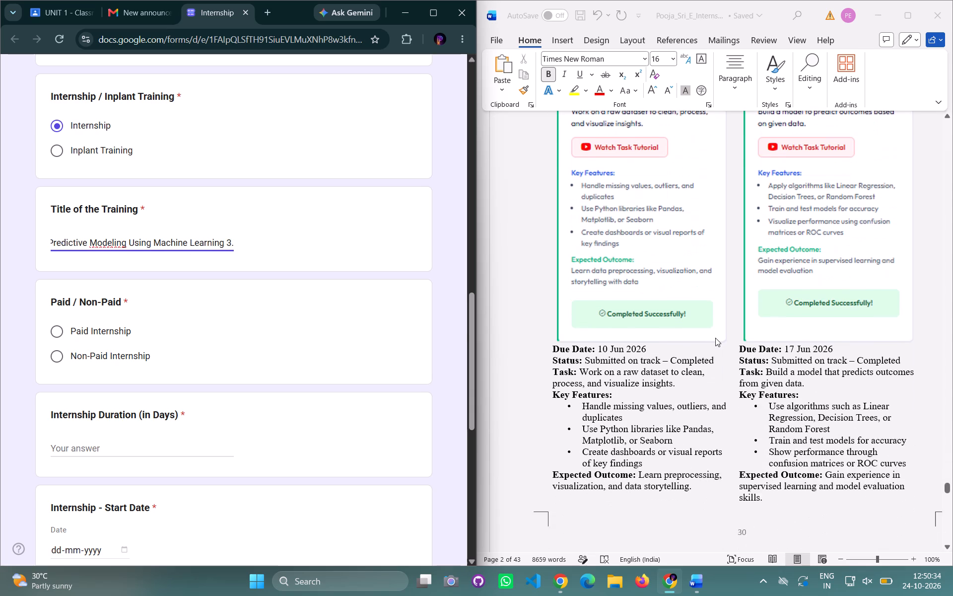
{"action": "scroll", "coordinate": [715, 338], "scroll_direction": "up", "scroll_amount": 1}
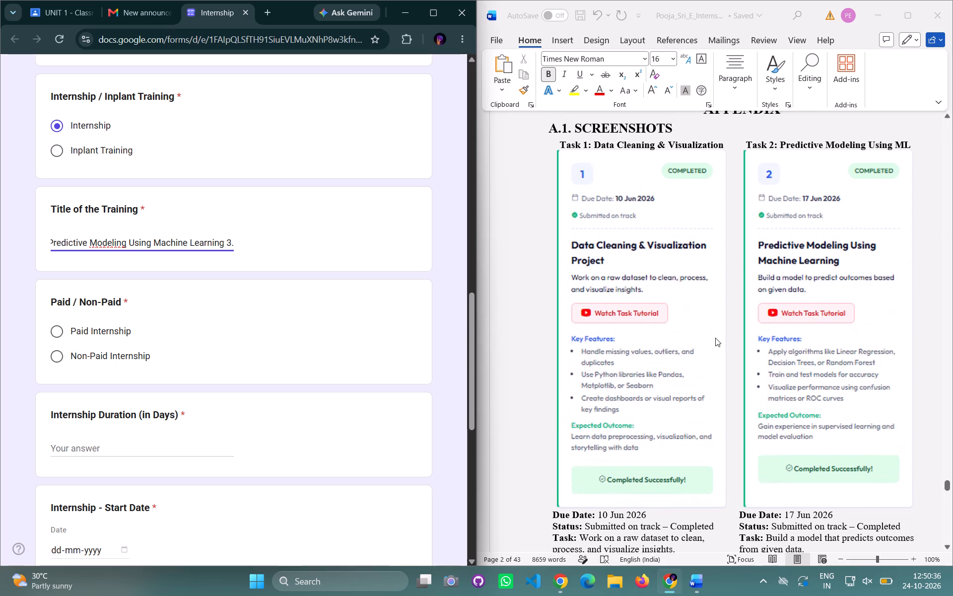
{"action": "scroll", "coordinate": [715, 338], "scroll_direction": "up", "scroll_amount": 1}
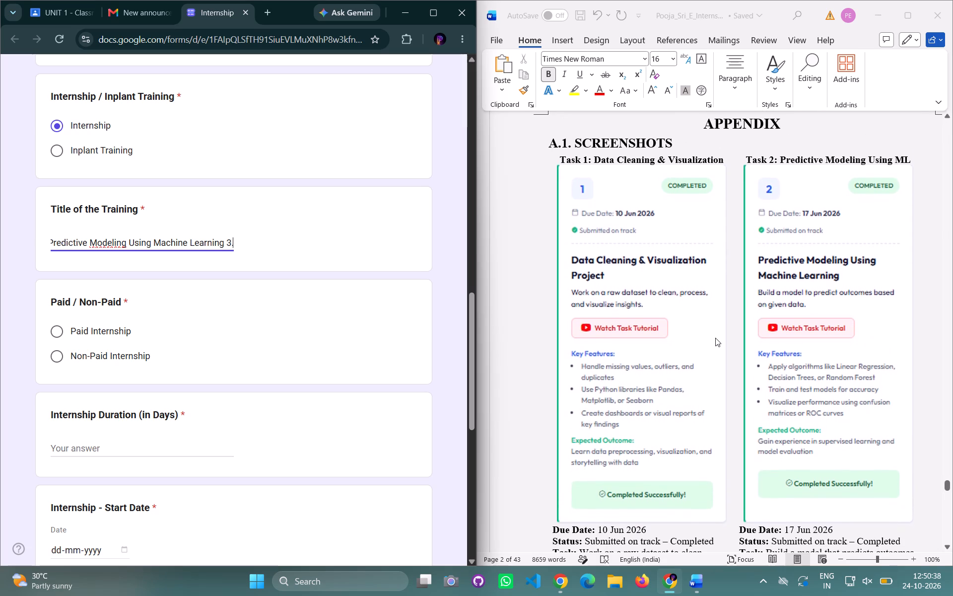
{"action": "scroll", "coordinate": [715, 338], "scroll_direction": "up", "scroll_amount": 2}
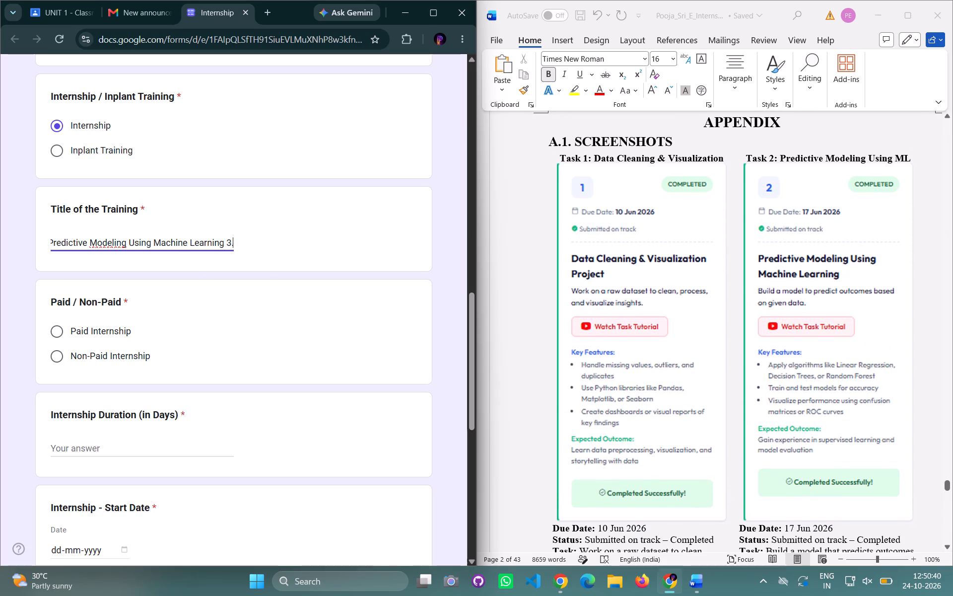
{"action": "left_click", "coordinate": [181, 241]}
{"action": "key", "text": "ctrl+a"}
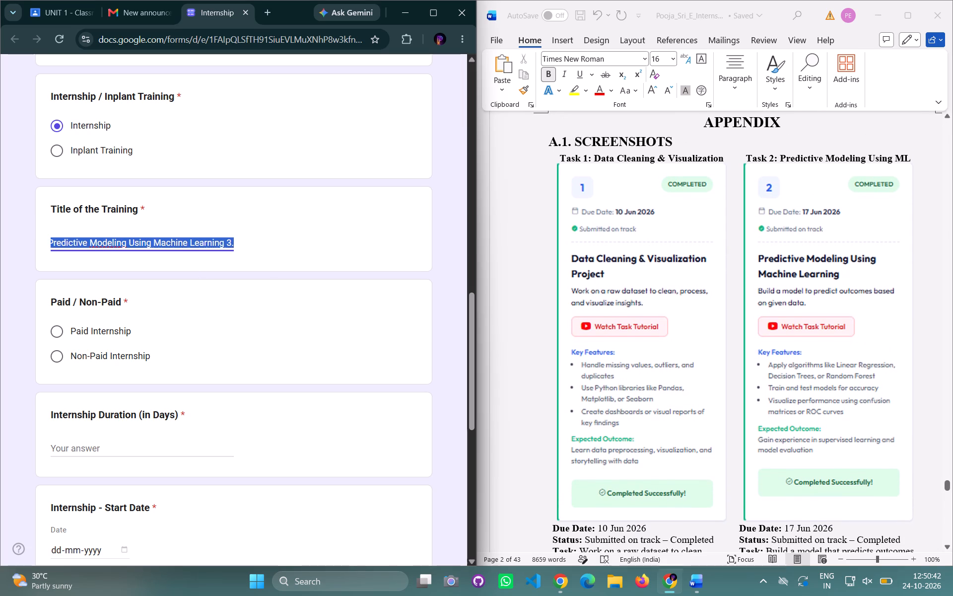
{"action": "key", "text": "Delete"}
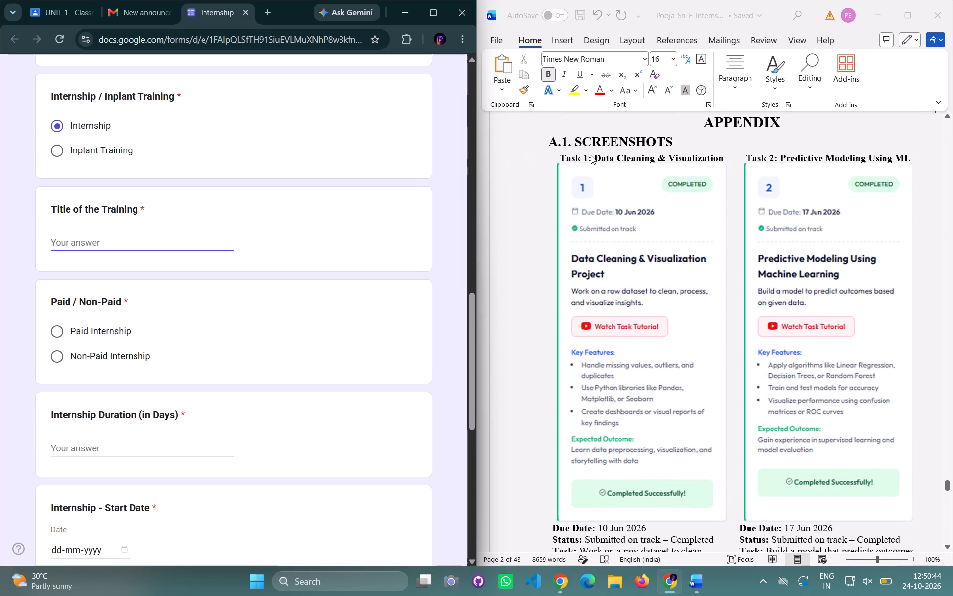
Copy the heading "Task 1: Data Cleaning & Visualization" from the report's appendix into the Title of the Training answer.
{"action": "left_click", "coordinate": [562, 156]}
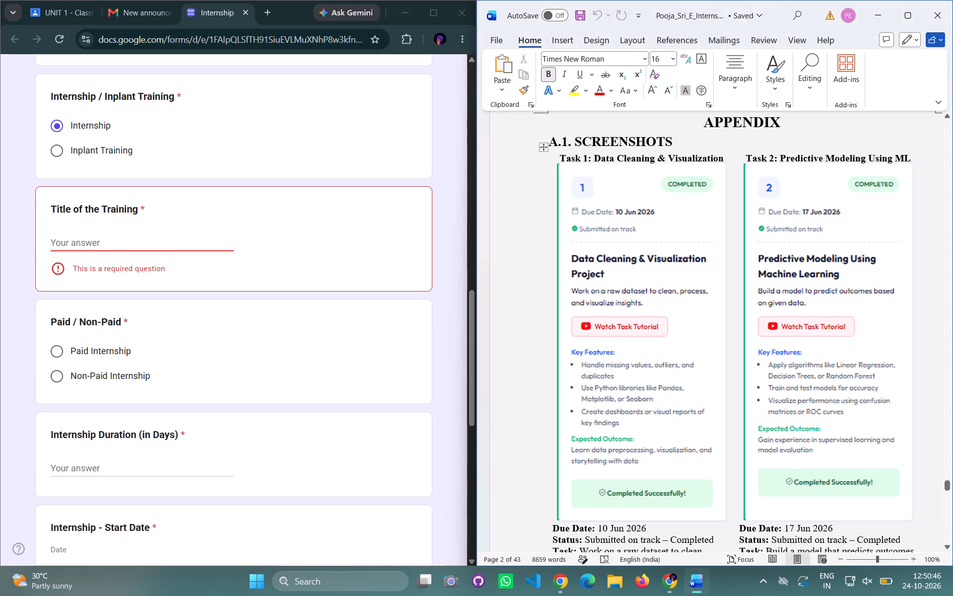
{"action": "left_click_drag", "start_coordinate": [558, 158], "coordinate": [698, 159]}
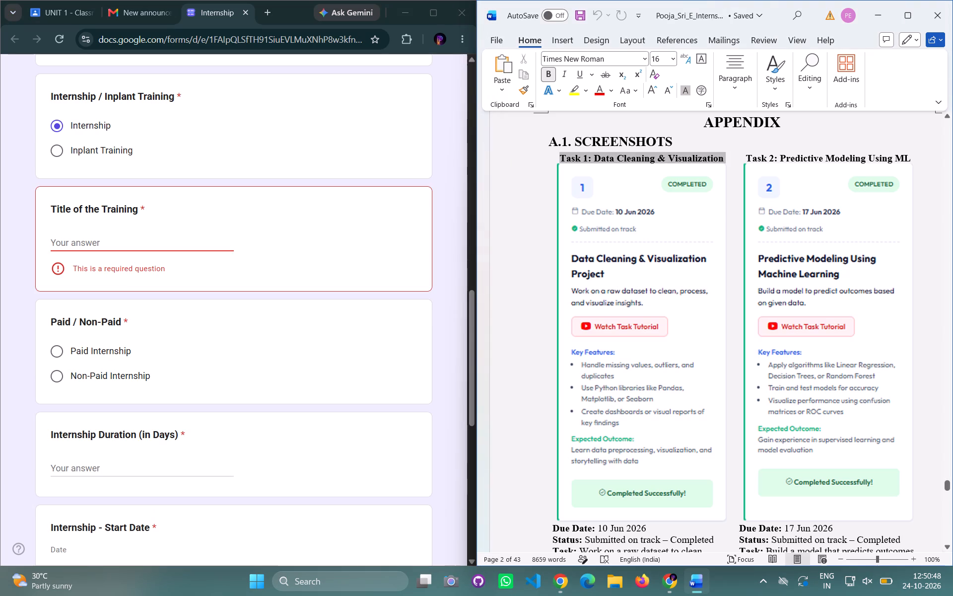
{"action": "left_click_drag", "start_coordinate": [698, 159], "coordinate": [698, 159]}
{"action": "key", "text": "ctrl+c"}
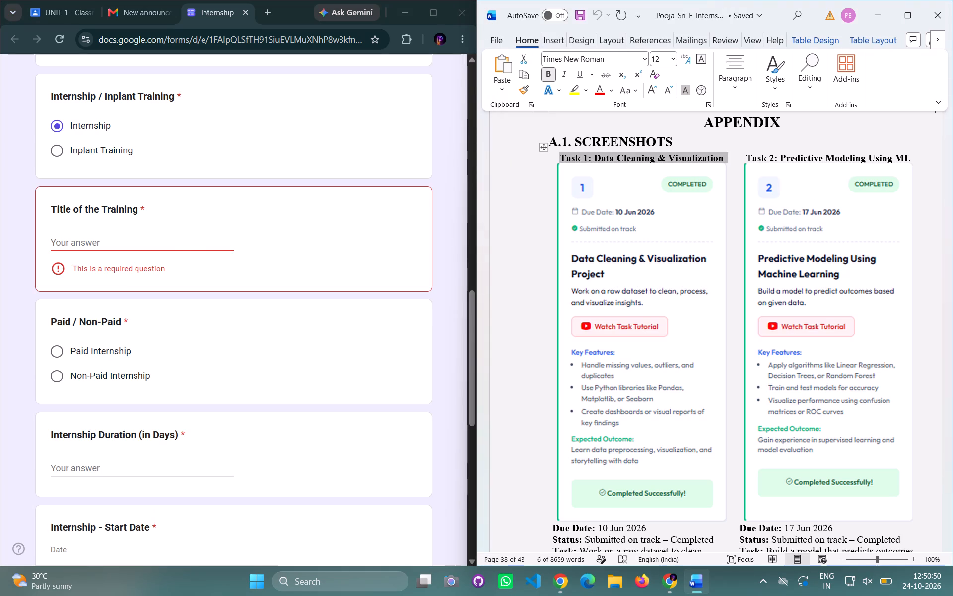
{"action": "left_click", "coordinate": [104, 242]}
{"action": "key", "text": "ctrl+v"}
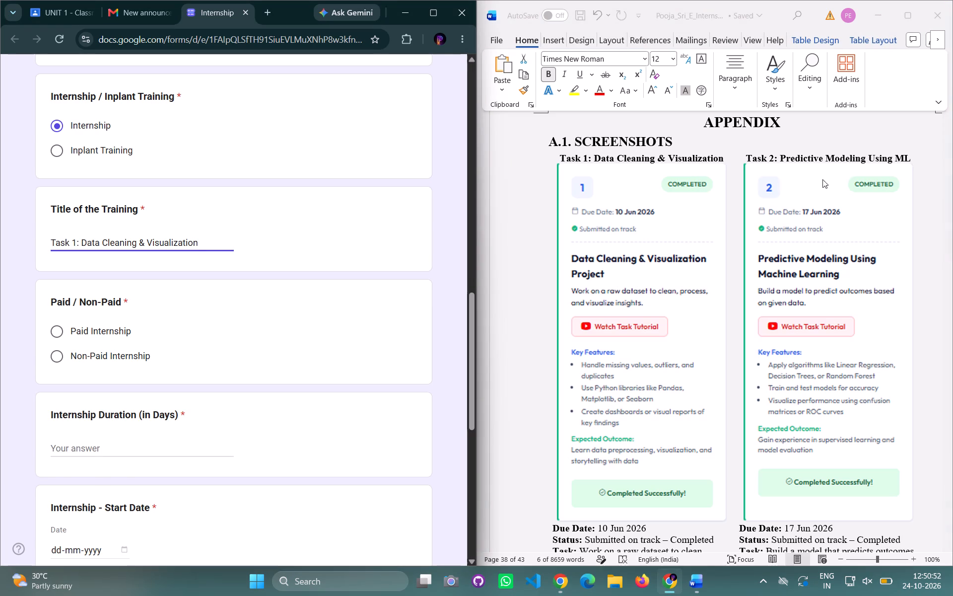
Copy the heading "Task 2: Predictive Modeling Using ML" from the report's appendix to the end of the Title of the Training answer.
{"action": "left_click", "coordinate": [747, 157]}
{"action": "left_click", "coordinate": [747, 157]}
{"action": "left_click_drag", "start_coordinate": [747, 157], "coordinate": [853, 155]}
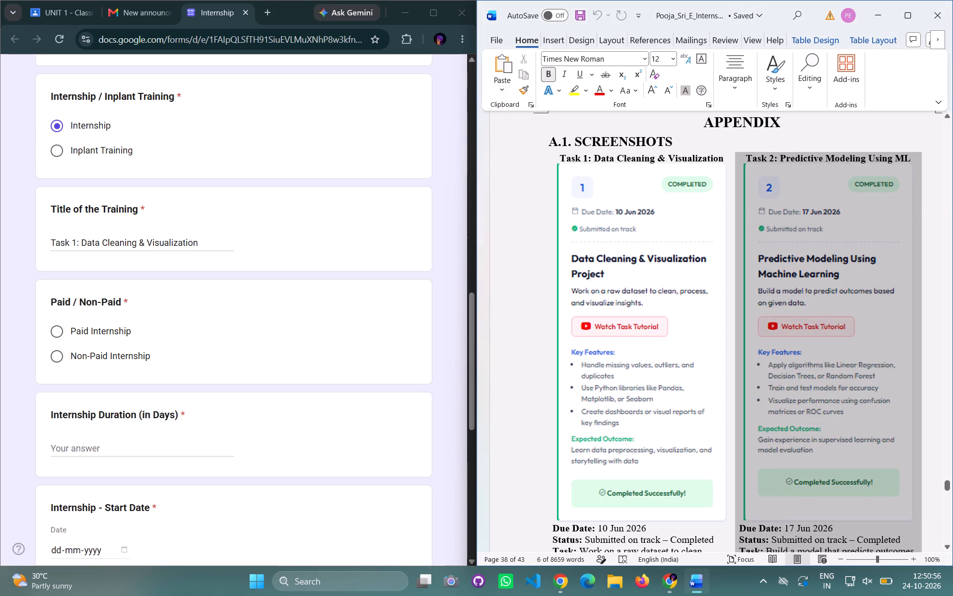
{"action": "left_click_drag", "start_coordinate": [853, 155], "coordinate": [853, 154]}
{"action": "left_click", "coordinate": [789, 154]}
{"action": "left_click_drag", "start_coordinate": [747, 158], "coordinate": [905, 156]}
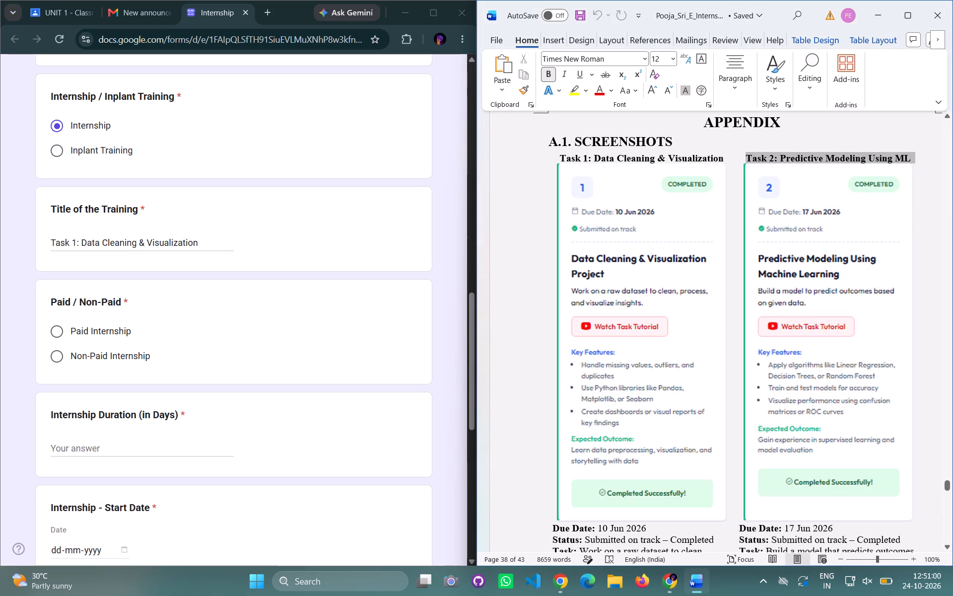
{"action": "left_click_drag", "start_coordinate": [905, 156], "coordinate": [897, 157]}
{"action": "left_click", "coordinate": [897, 157]}
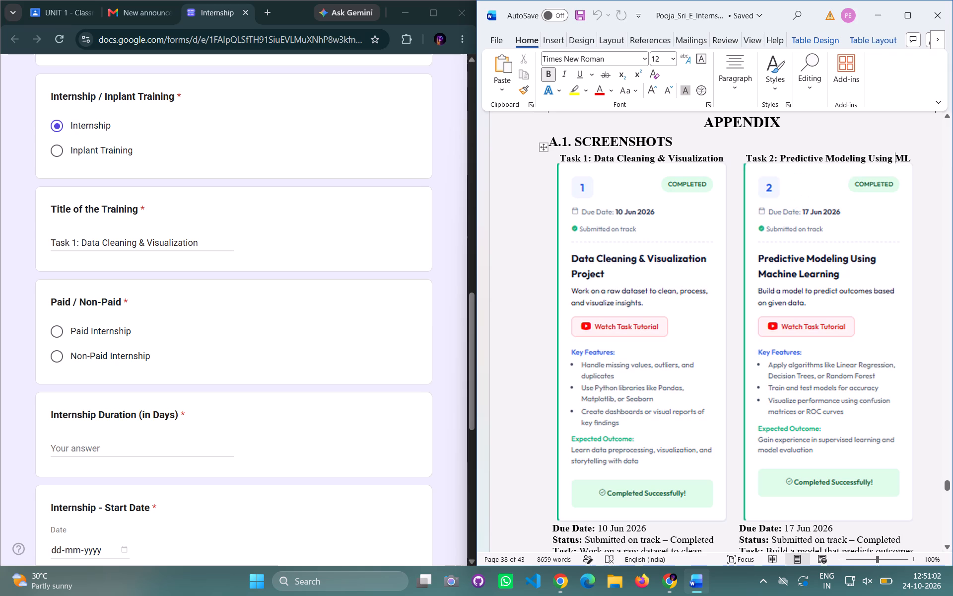
{"action": "left_click_drag", "start_coordinate": [746, 158], "coordinate": [884, 156]}
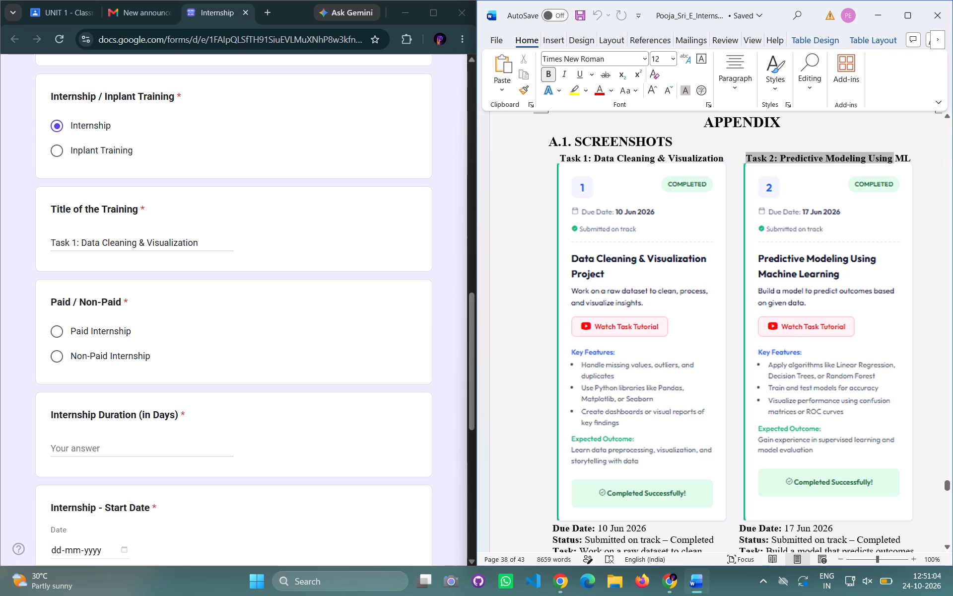
{"action": "left_click_drag", "start_coordinate": [884, 156], "coordinate": [906, 156]}
{"action": "key", "text": "ctrl+c"}
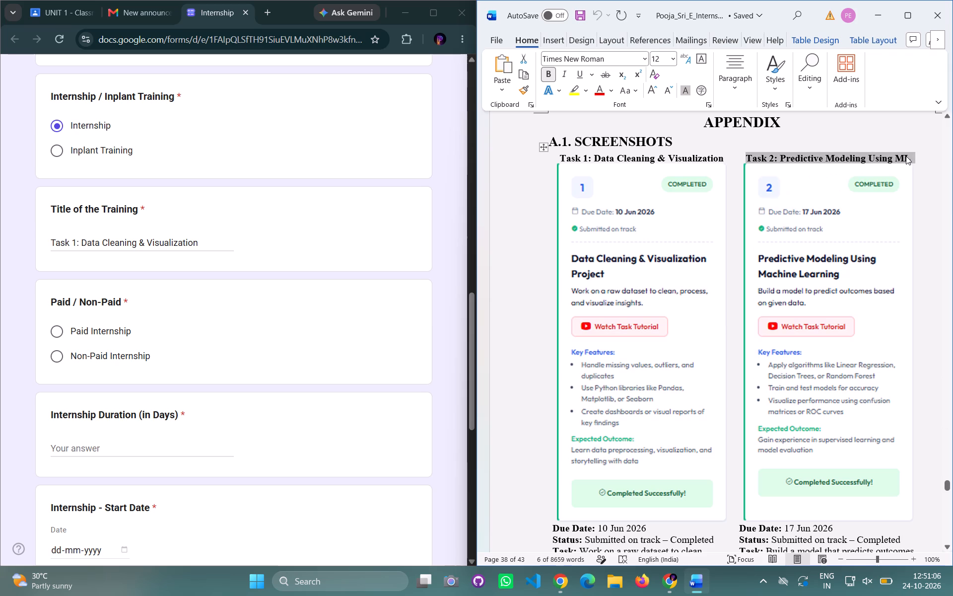
{"action": "left_click", "coordinate": [201, 244]}
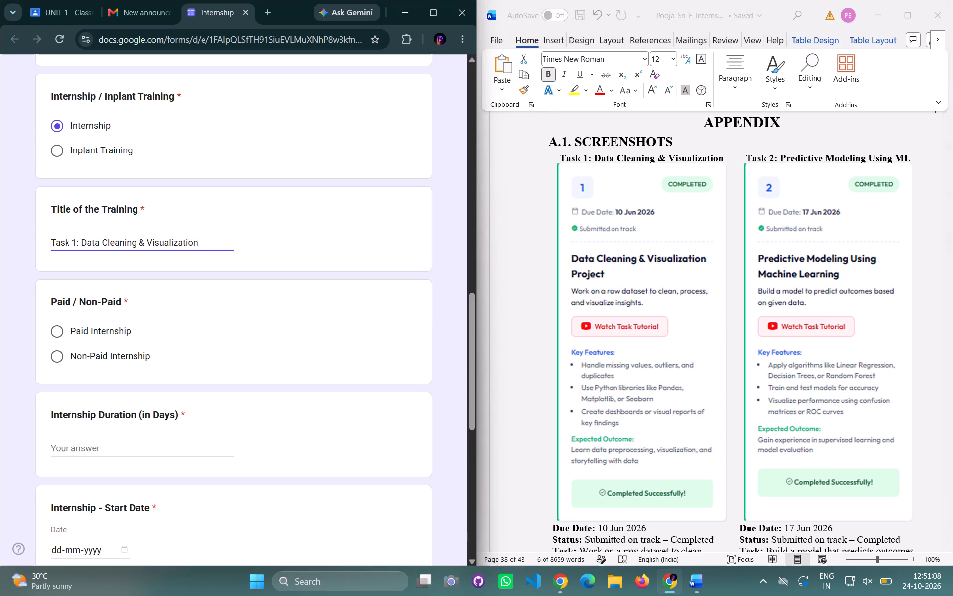
{"action": "key", "text": "ctrl+v"}
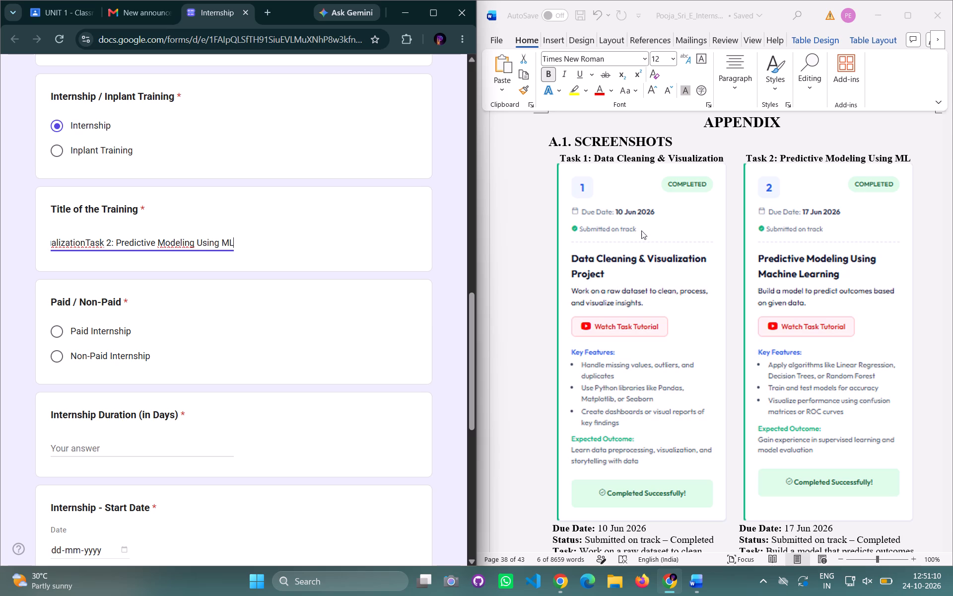
Copy the heading "Task 3: Exploratory Data Analysis" from the report's appendix to the end of the Title of the Training answer.
{"action": "scroll", "coordinate": [690, 231], "scroll_direction": "down", "scroll_amount": 4}
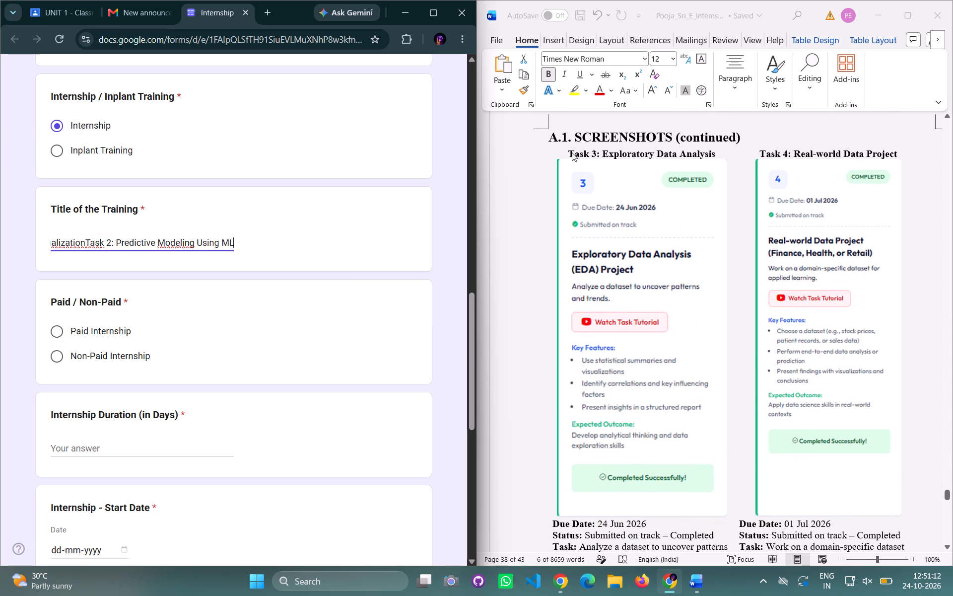
{"action": "left_click", "coordinate": [570, 152]}
{"action": "left_click_drag", "start_coordinate": [570, 152], "coordinate": [671, 150]}
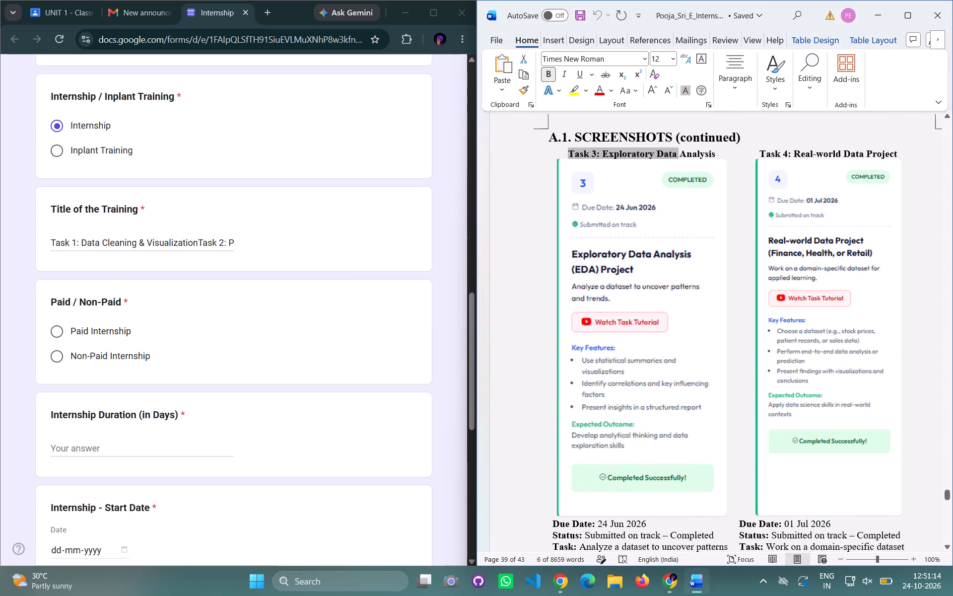
{"action": "left_click_drag", "start_coordinate": [671, 150], "coordinate": [712, 151]}
{"action": "key", "text": "ctrl+c"}
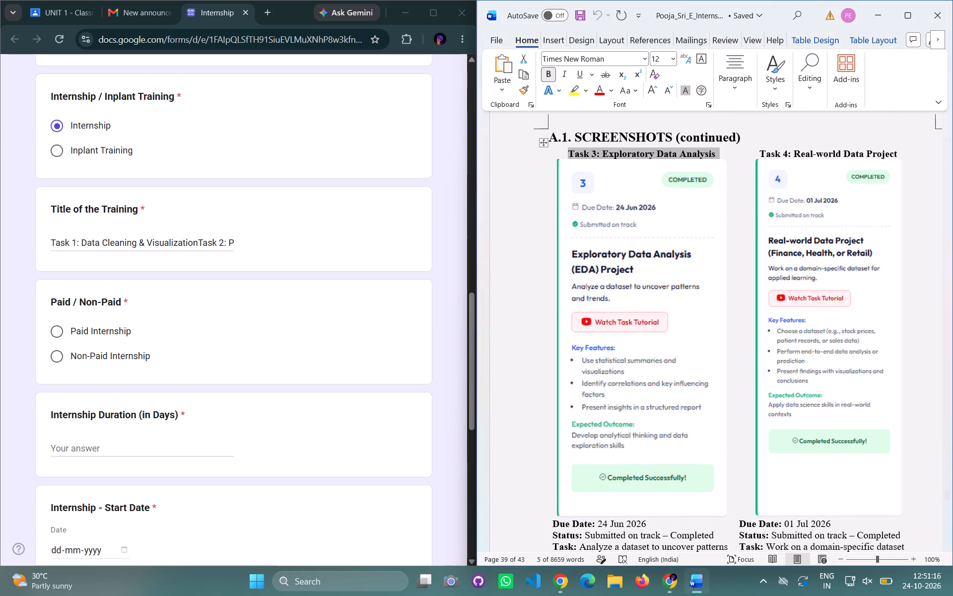
{"action": "left_click", "coordinate": [255, 236]}
{"action": "scroll", "coordinate": [228, 241], "scroll_direction": "left", "scroll_amount": 5}
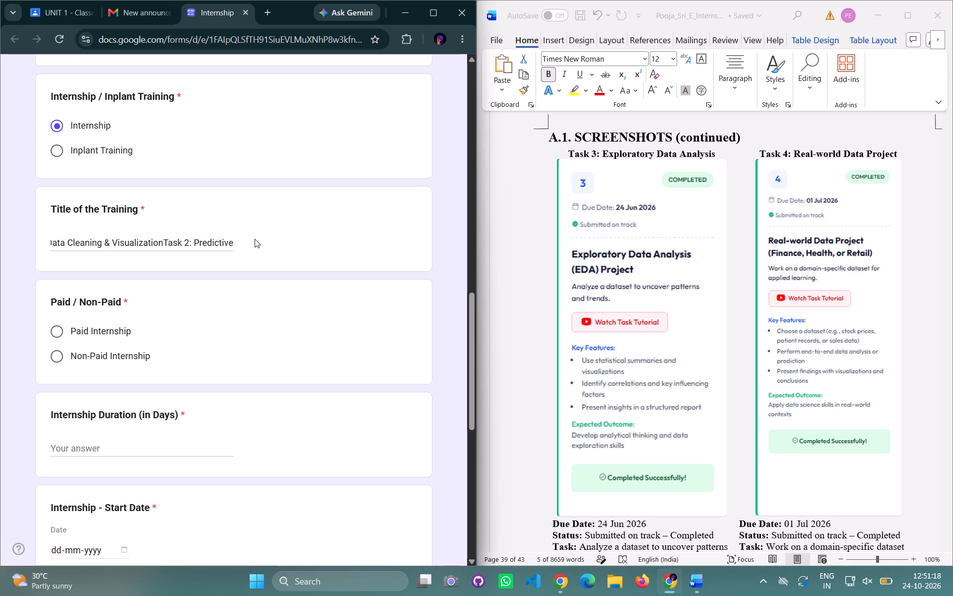
{"action": "left_click", "coordinate": [235, 242]}
{"action": "left_click", "coordinate": [232, 242]}
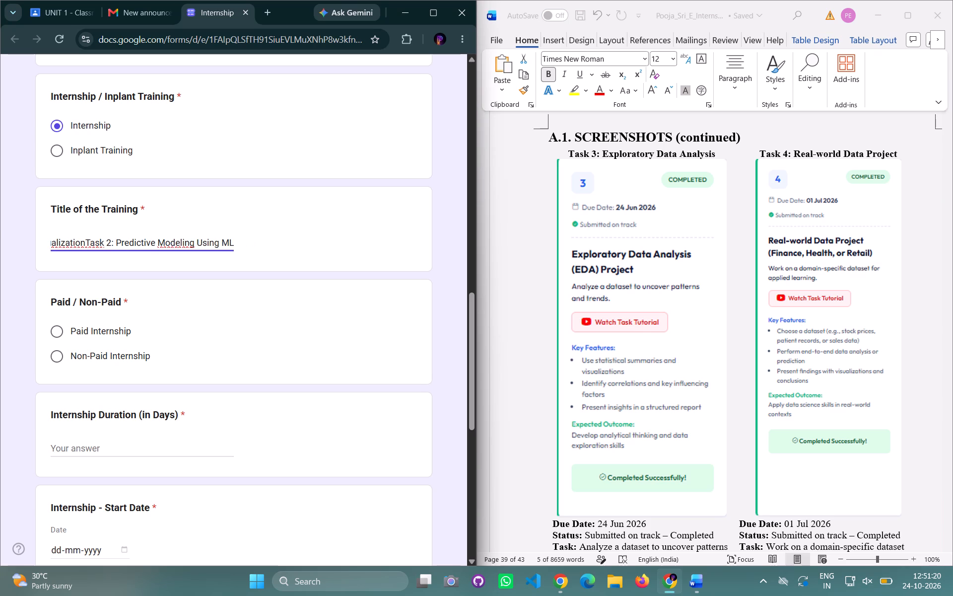
{"action": "key", "text": "ctrl+v"}
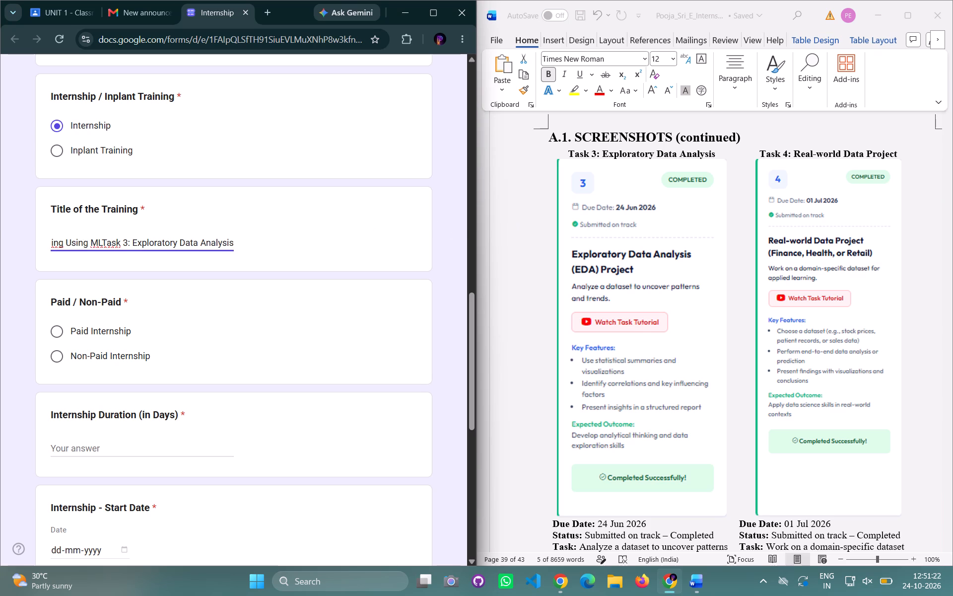
Insert a space before "Task 3" and before "Task 2" in the Title of the Training answer.
{"action": "left_click", "coordinate": [102, 240]}
{"action": "key", "text": "space"}
{"action": "scroll", "coordinate": [129, 240], "scroll_direction": "right", "scroll_amount": 6}
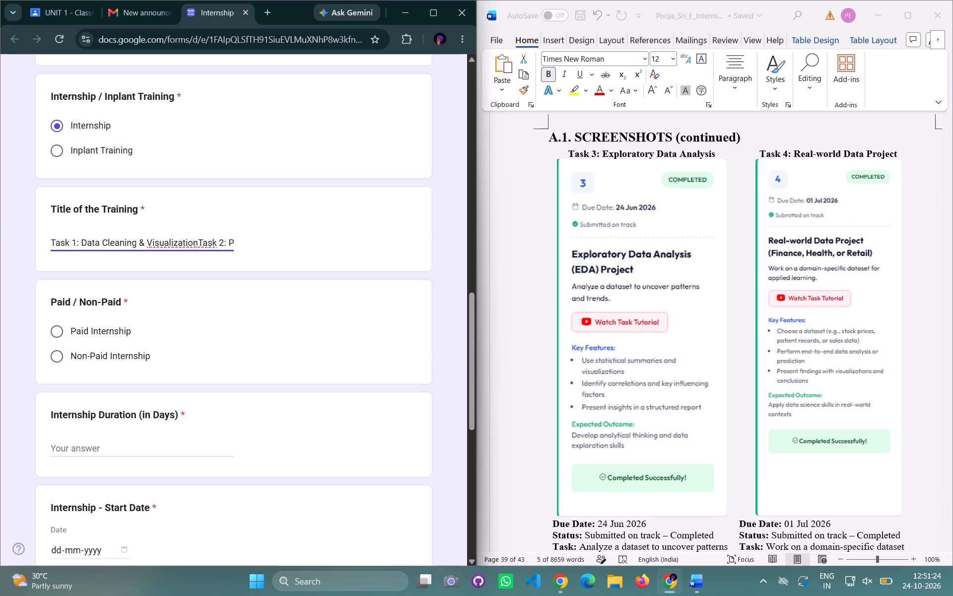
{"action": "scroll", "coordinate": [68, 242], "scroll_direction": "right", "scroll_amount": 2}
{"action": "scroll", "coordinate": [157, 234], "scroll_direction": "left", "scroll_amount": 2}
{"action": "left_click", "coordinate": [200, 246]}
{"action": "key", "text": "space"}
{"action": "scroll", "coordinate": [200, 246], "scroll_direction": "left", "scroll_amount": 3}
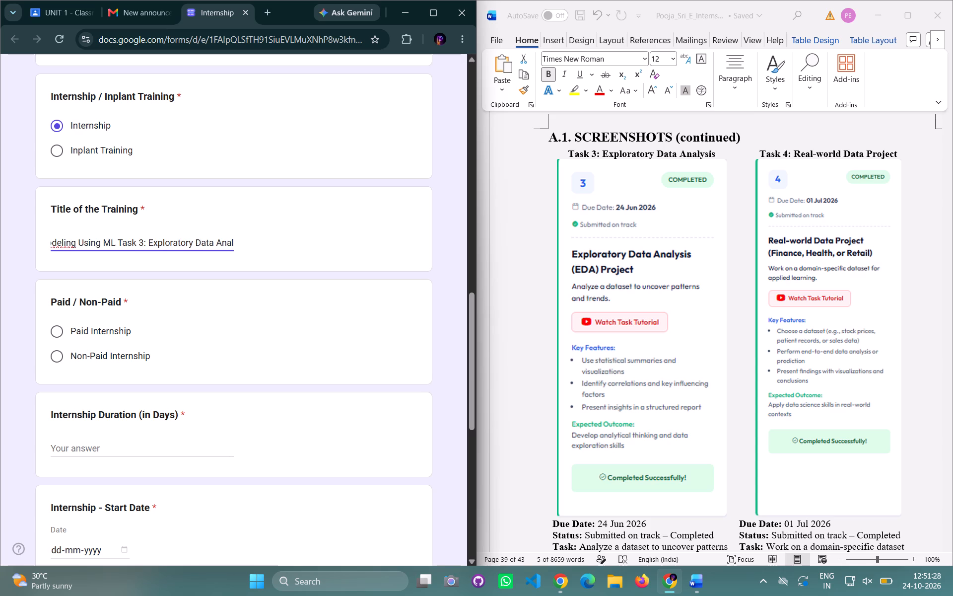
Append a space and the report heading "Task 4: Real-world Data Project" to the Title of the Training answer.
{"action": "left_click", "coordinate": [233, 242]}
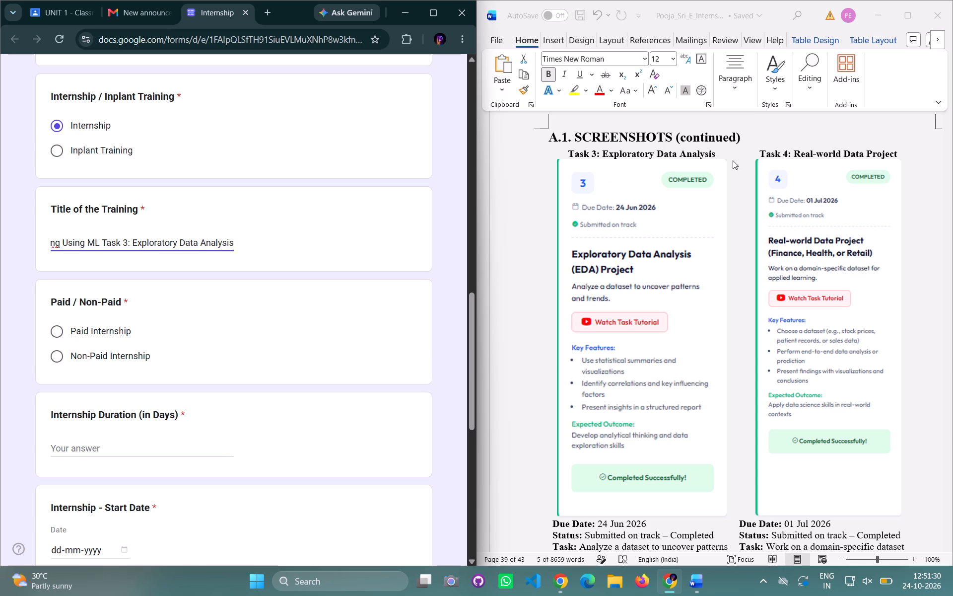
{"action": "left_click", "coordinate": [760, 151]}
{"action": "left_click_drag", "start_coordinate": [760, 151], "coordinate": [893, 151]}
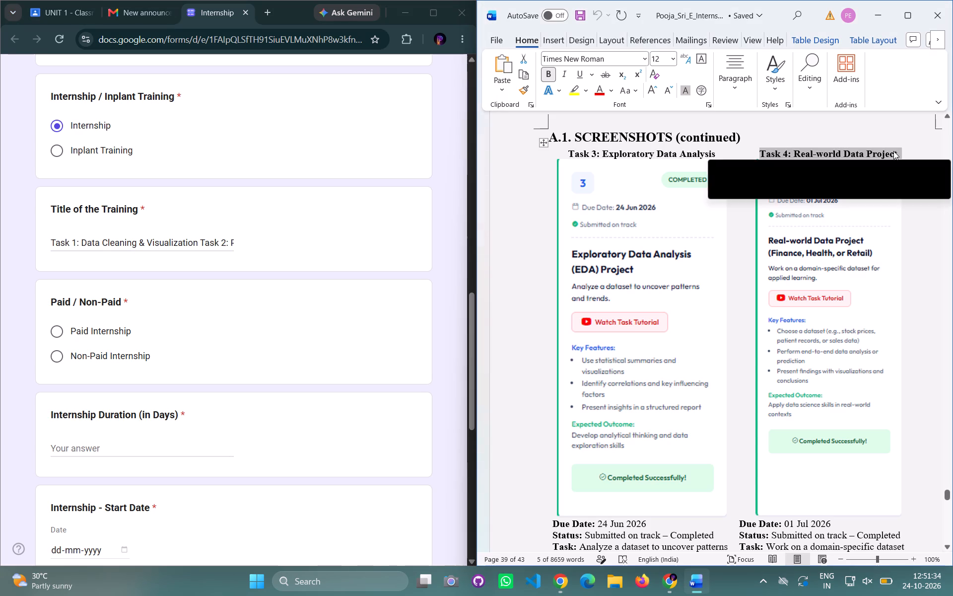
{"action": "key", "text": "ctrl+c"}
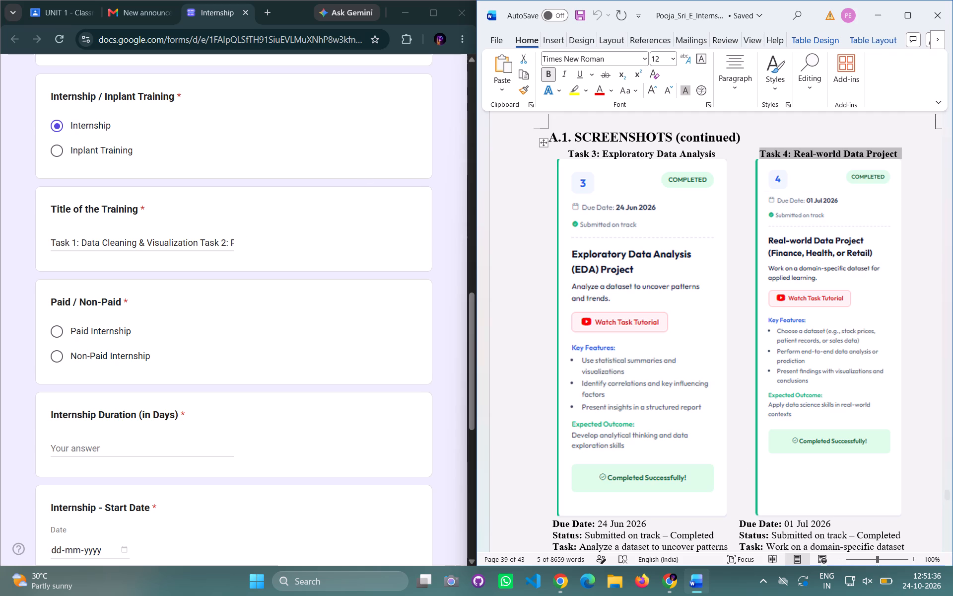
{"action": "scroll", "coordinate": [231, 241], "scroll_direction": "left", "scroll_amount": 3}
{"action": "left_click", "coordinate": [230, 244]}
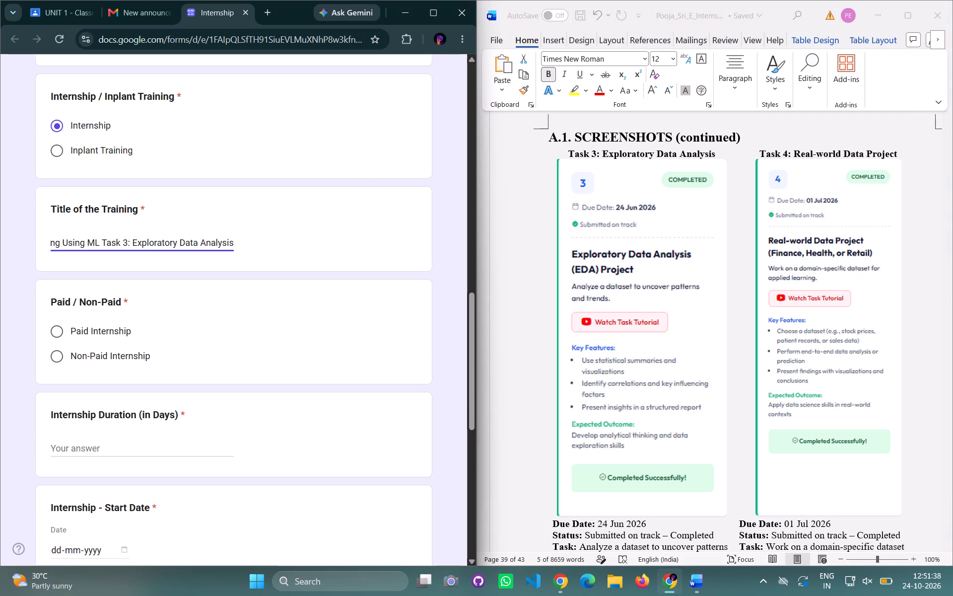
{"action": "key", "text": "Right"}
{"action": "key", "text": "space"}
{"action": "key", "text": "ctrl+v"}
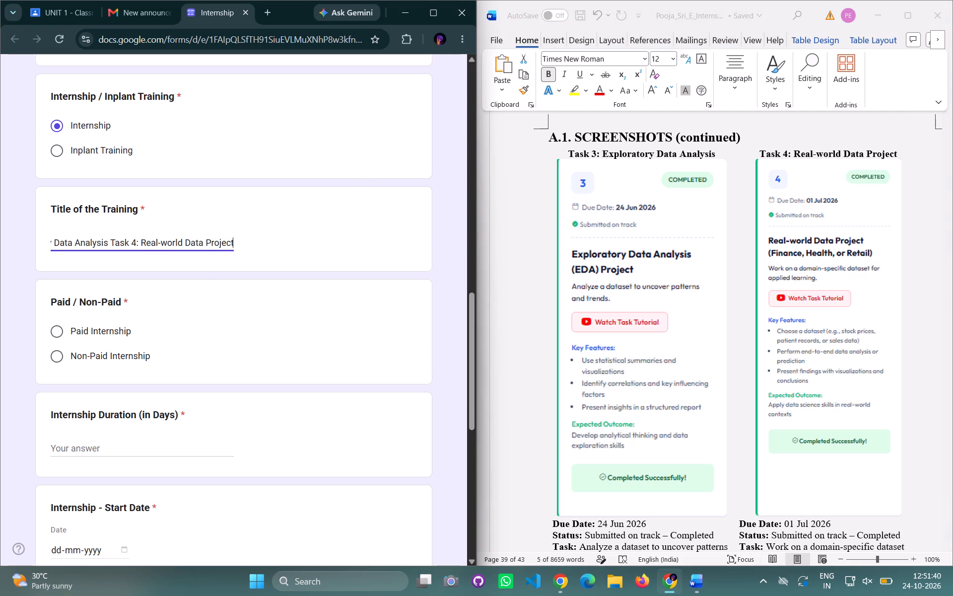
Answer the Paid / Non-Paid question with Non-Paid Internship.
{"action": "scroll", "coordinate": [199, 253], "scroll_direction": "down", "scroll_amount": 1}
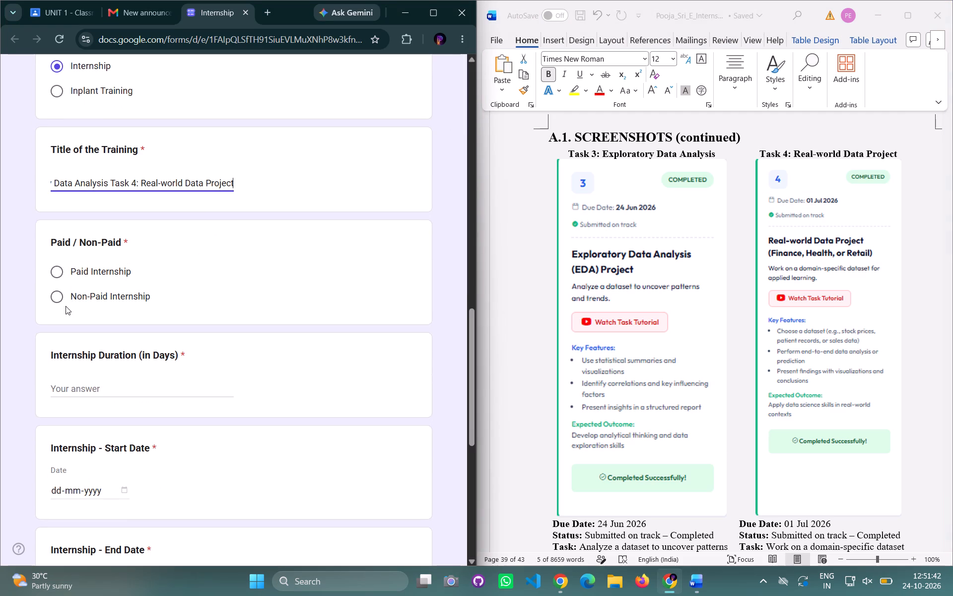
{"action": "left_click", "coordinate": [58, 295]}
Enter "29 days" as the Internship Duration.
{"action": "scroll", "coordinate": [58, 295], "scroll_direction": "down", "scroll_amount": 2}
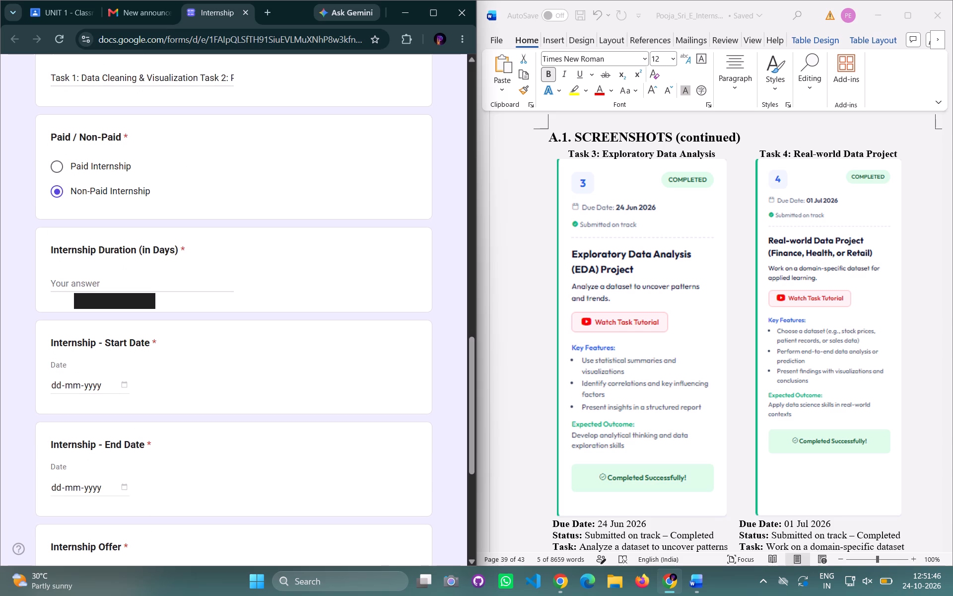
{"action": "left_click", "coordinate": [68, 284]}
{"action": "type", "text": "29 dys"}
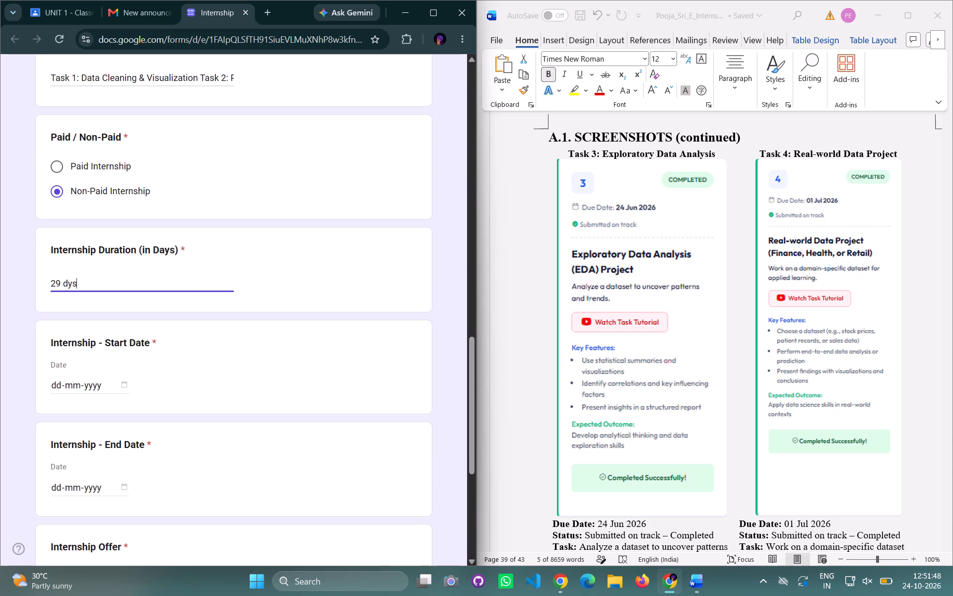
{"action": "key", "text": "BackSpace"}
{"action": "key", "text": "BackSpace"}
{"action": "type", "text": "ays"}
Set the Internship Start Date to 03-06-2026.
{"action": "scroll", "coordinate": [68, 284], "scroll_direction": "down", "scroll_amount": 1}
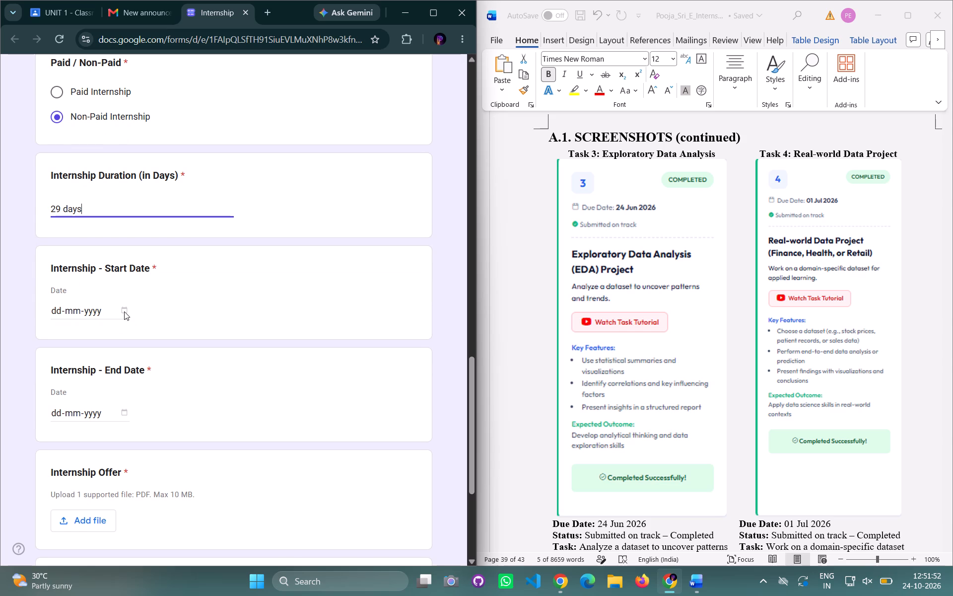
{"action": "left_click", "coordinate": [121, 312]}
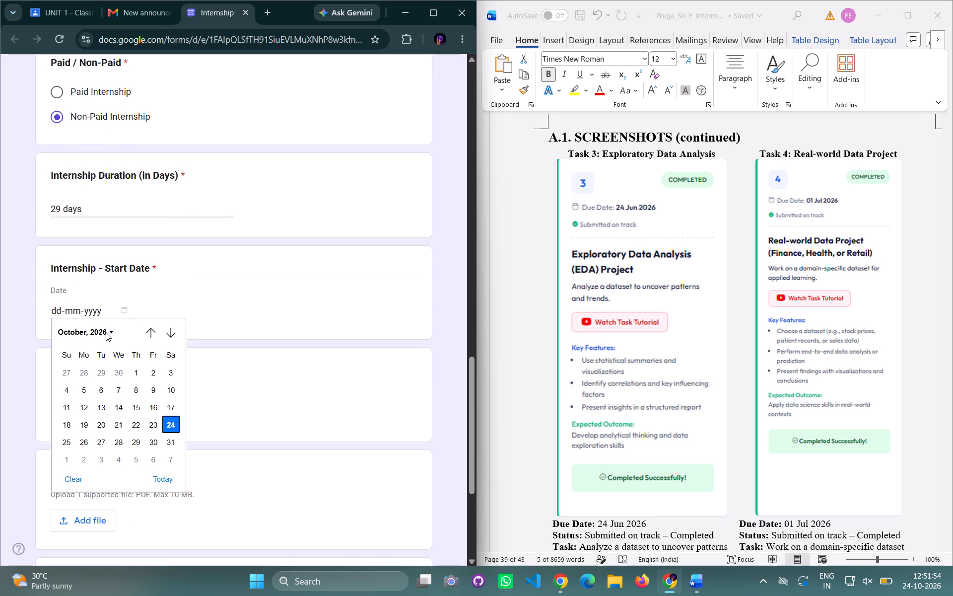
{"action": "left_click", "coordinate": [152, 337]}
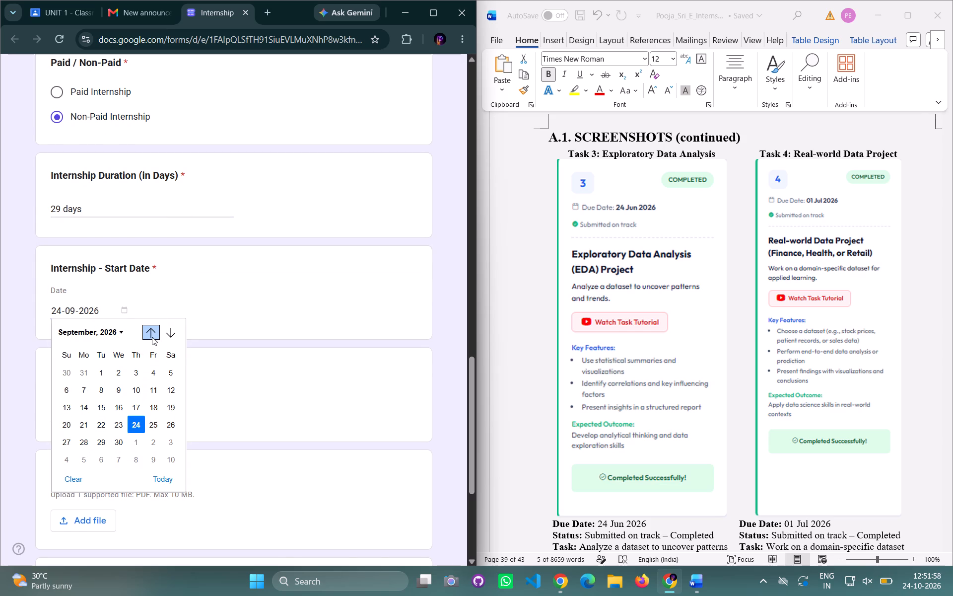
{"action": "left_click", "coordinate": [152, 337]}
{"action": "left_click", "coordinate": [152, 337]}
{"action": "left_click", "coordinate": [152, 337]}
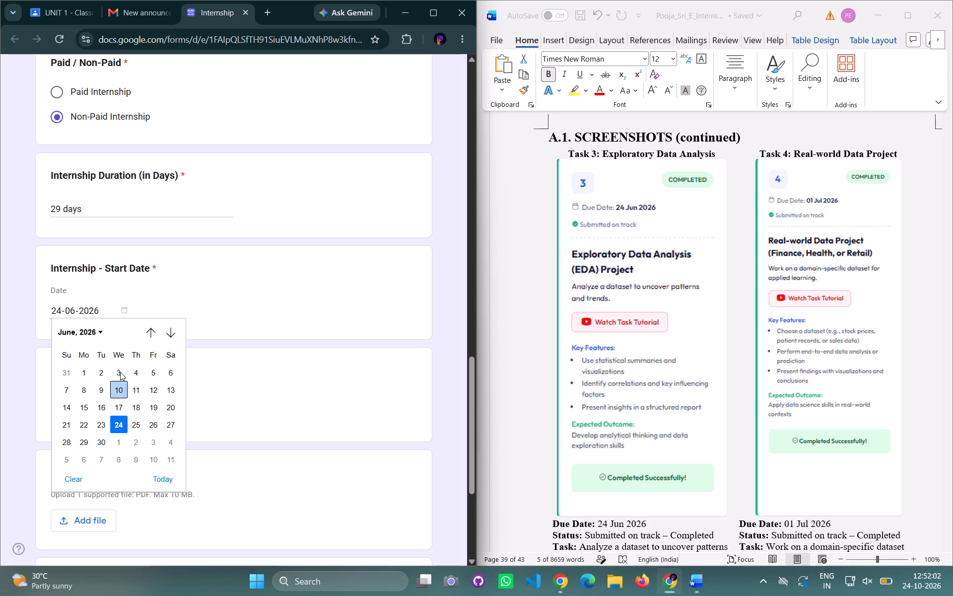
{"action": "left_click", "coordinate": [119, 372]}
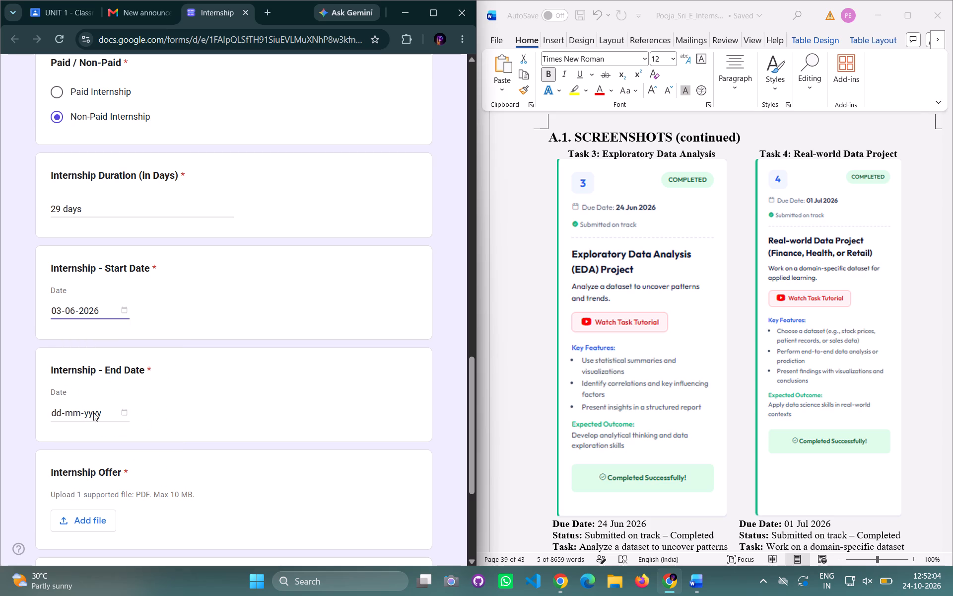
Set the Internship End Date to 24-07-2027.
{"action": "left_click", "coordinate": [120, 412]}
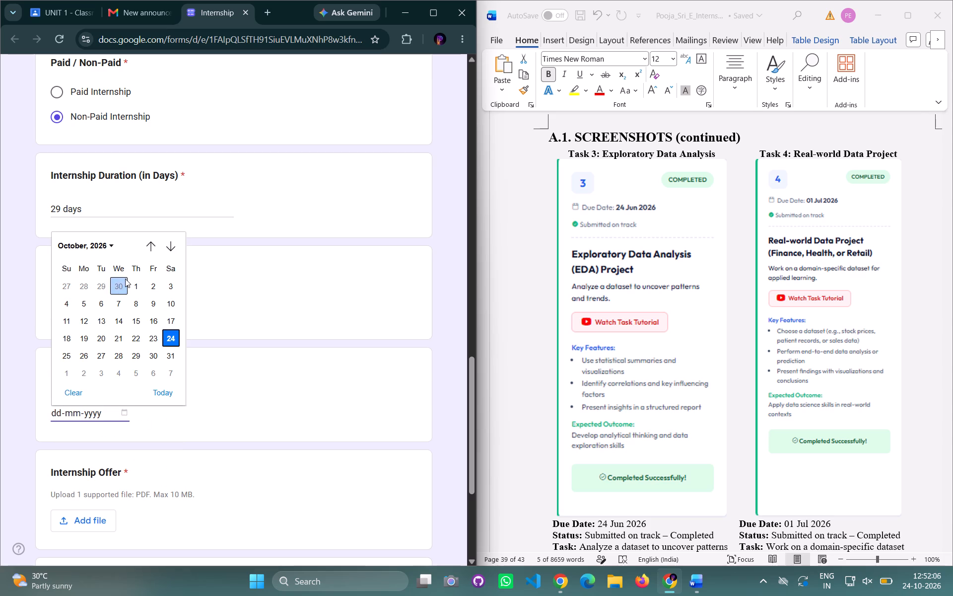
{"action": "left_click", "coordinate": [170, 247]}
{"action": "left_click", "coordinate": [170, 247]}
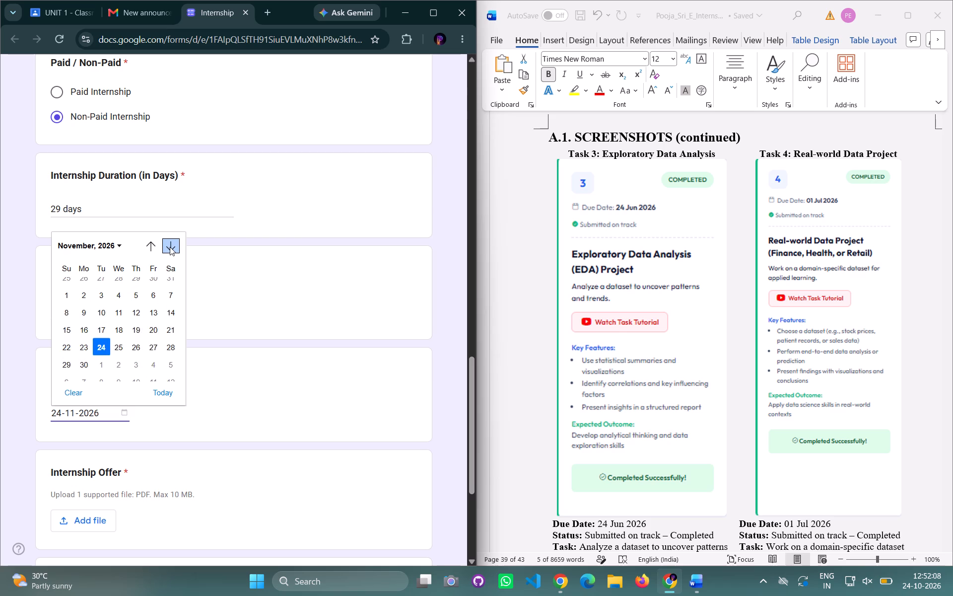
{"action": "left_click", "coordinate": [170, 247]}
{"action": "left_click", "coordinate": [170, 247]}
{"action": "left_click", "coordinate": [170, 247]}
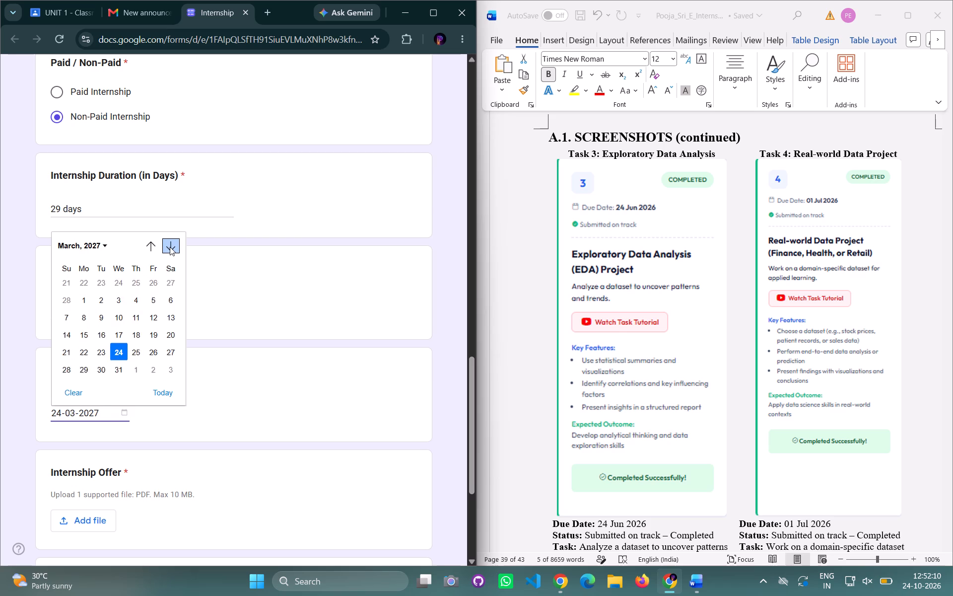
{"action": "left_click", "coordinate": [170, 247]}
{"action": "left_click", "coordinate": [170, 247]}
{"action": "left_click", "coordinate": [170, 247]}
{"action": "left_click", "coordinate": [170, 247]}
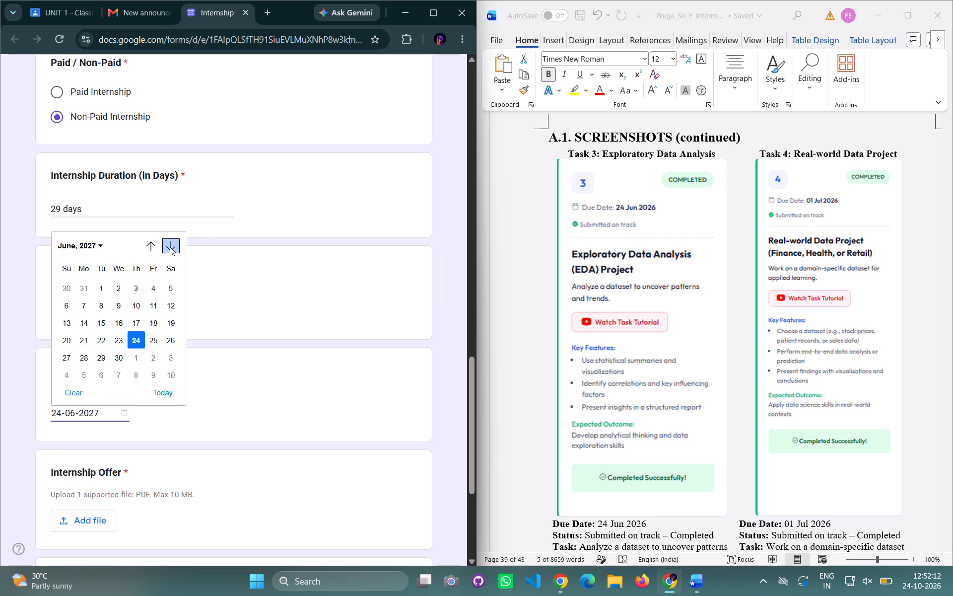
{"action": "left_click", "coordinate": [168, 281]}
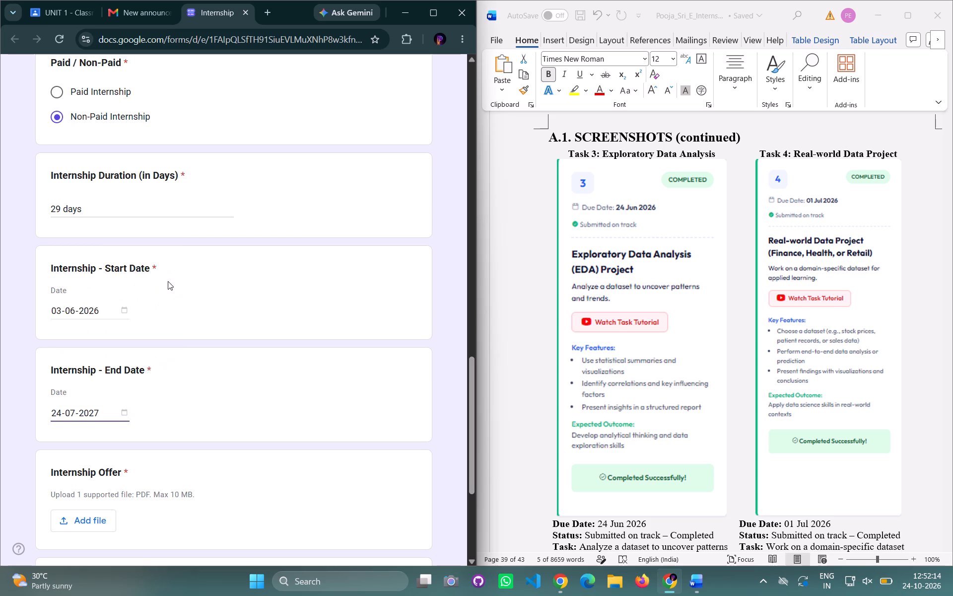
Correct the Internship End Date to 03-07-2026.
{"action": "scroll", "coordinate": [134, 350], "scroll_direction": "down", "scroll_amount": 1}
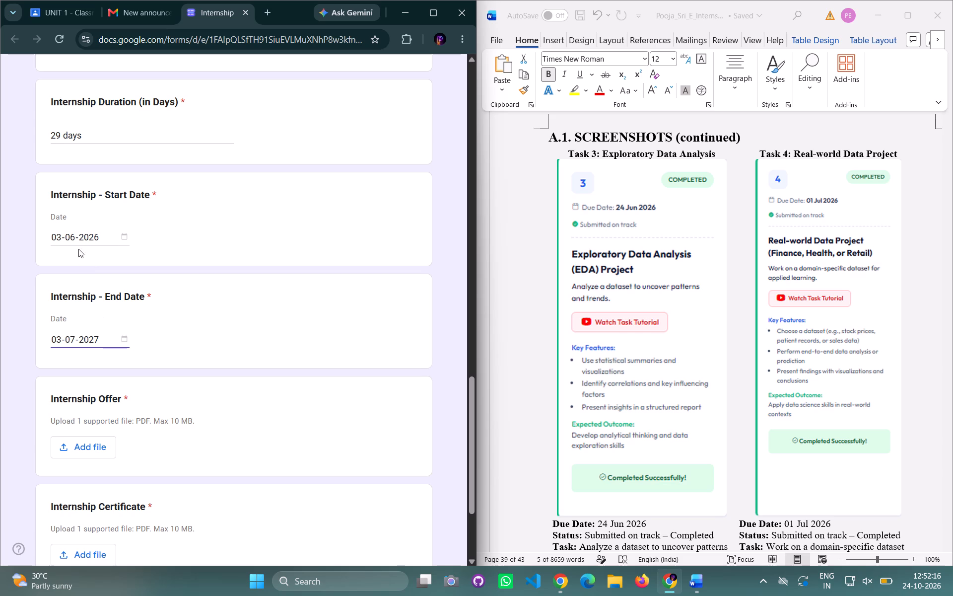
{"action": "scroll", "coordinate": [108, 364], "scroll_direction": "down", "scroll_amount": 1}
{"action": "left_click", "coordinate": [93, 333]}
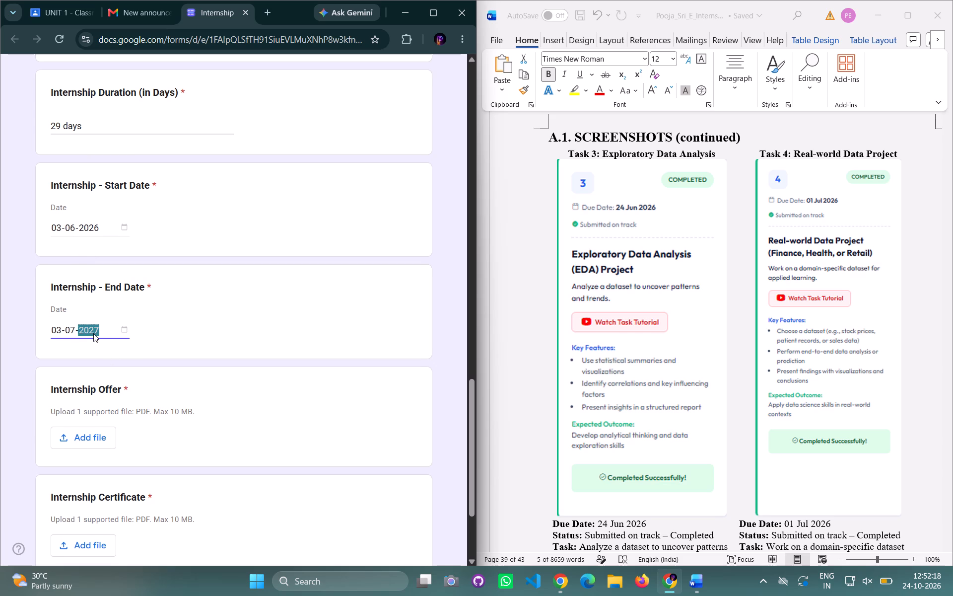
{"action": "left_click", "coordinate": [98, 329]}
{"action": "double_click", "coordinate": [100, 327]}
{"action": "left_click", "coordinate": [123, 327]}
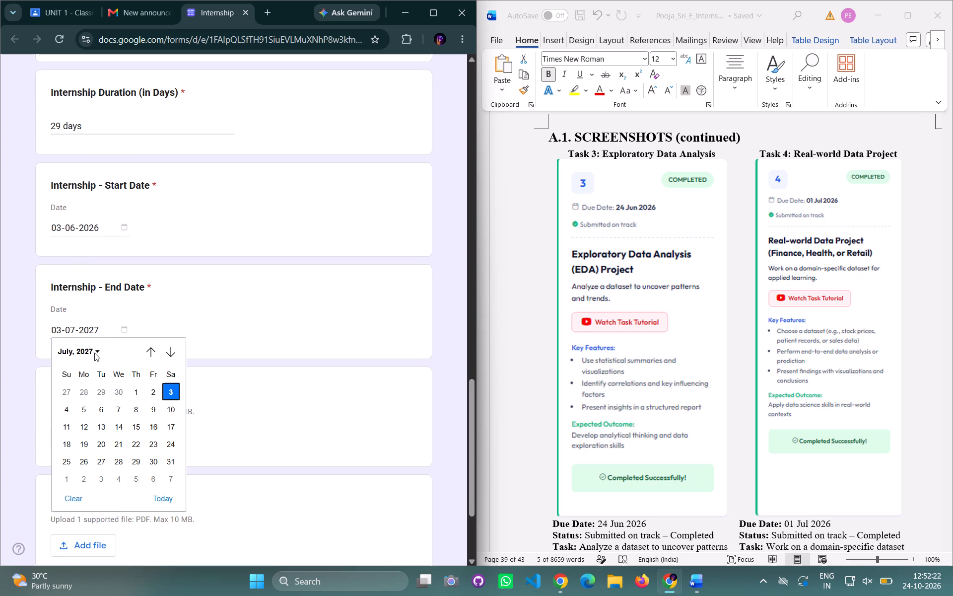
{"action": "left_click", "coordinate": [94, 353]}
{"action": "left_click", "coordinate": [78, 372]}
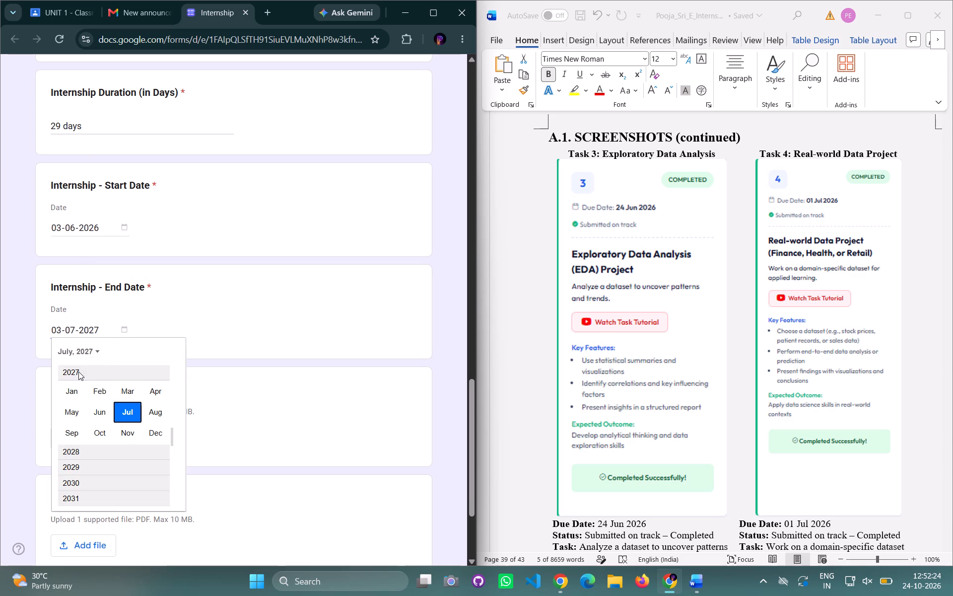
{"action": "left_click", "coordinate": [97, 347]}
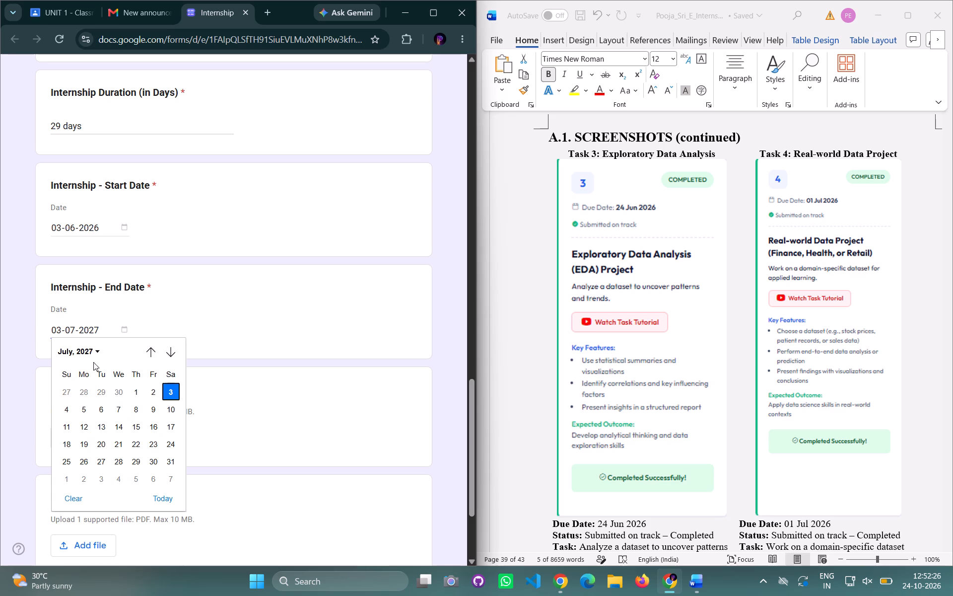
{"action": "left_click", "coordinate": [95, 352]}
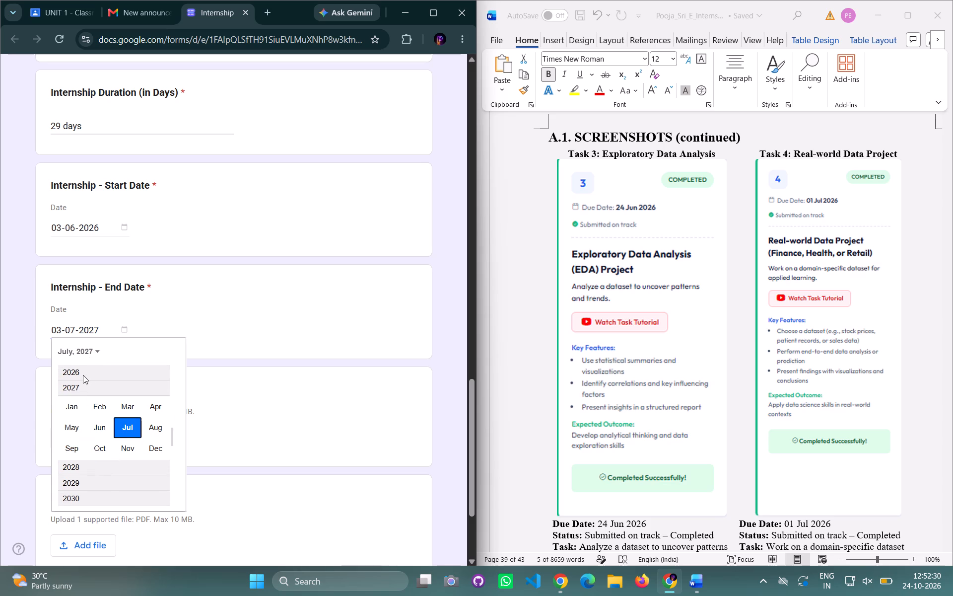
{"action": "left_click", "coordinate": [84, 373]}
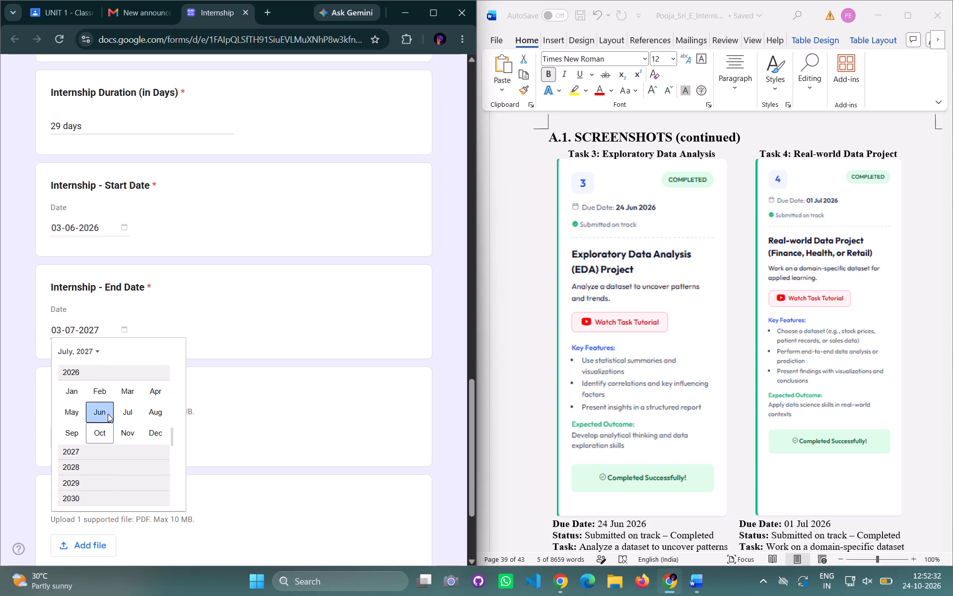
{"action": "left_click", "coordinate": [130, 412]}
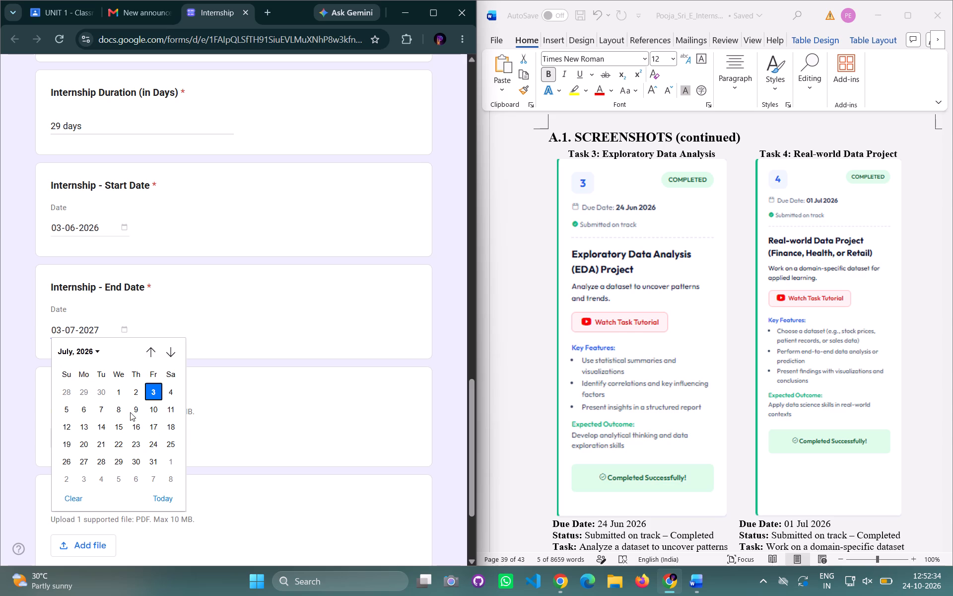
{"action": "left_click", "coordinate": [179, 306]}
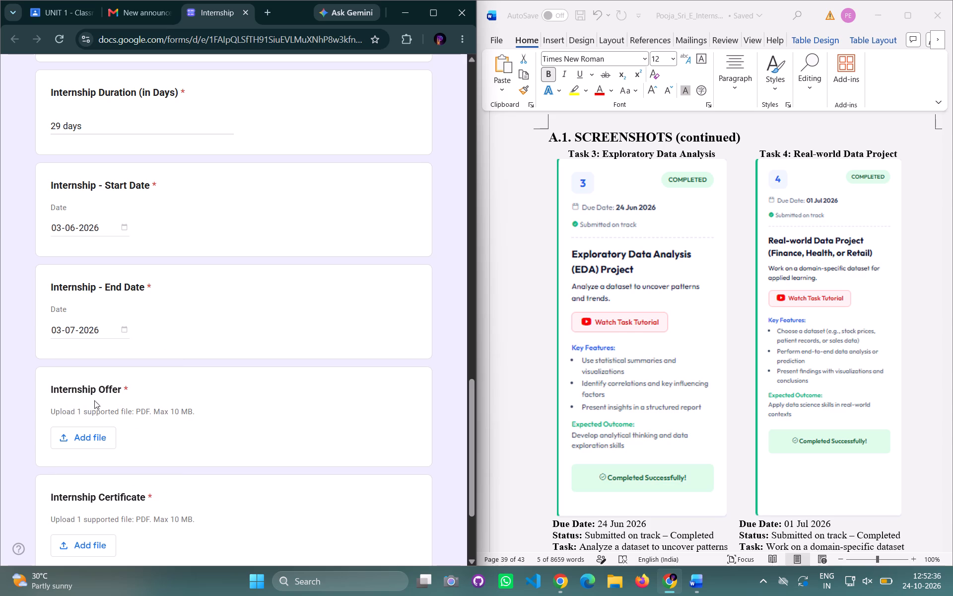
Start a file upload for the Internship Offer question and look through the Downloads folder for the offer letter PDF.
{"action": "scroll", "coordinate": [97, 416], "scroll_direction": "down", "scroll_amount": 2}
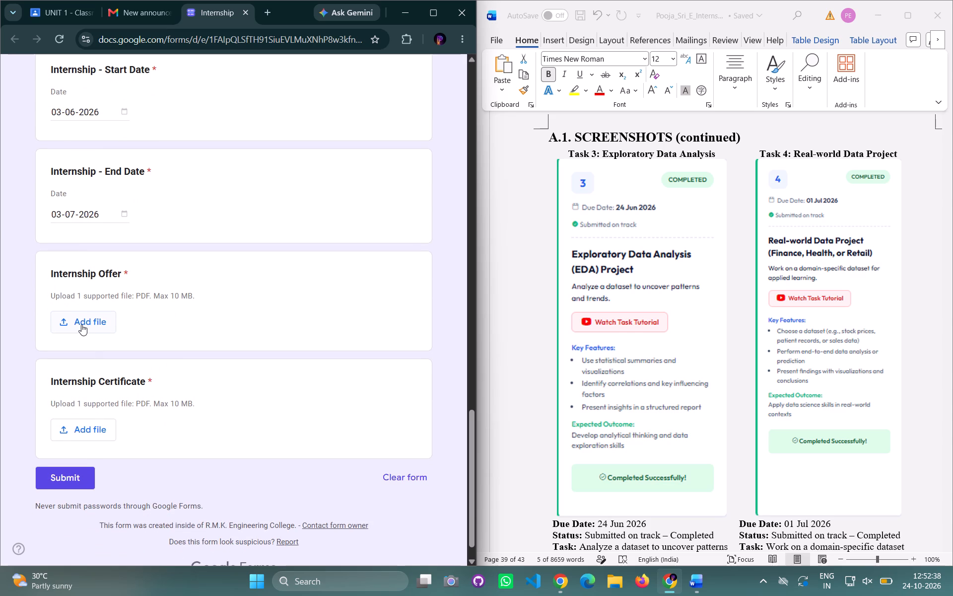
{"action": "left_click", "coordinate": [81, 324]}
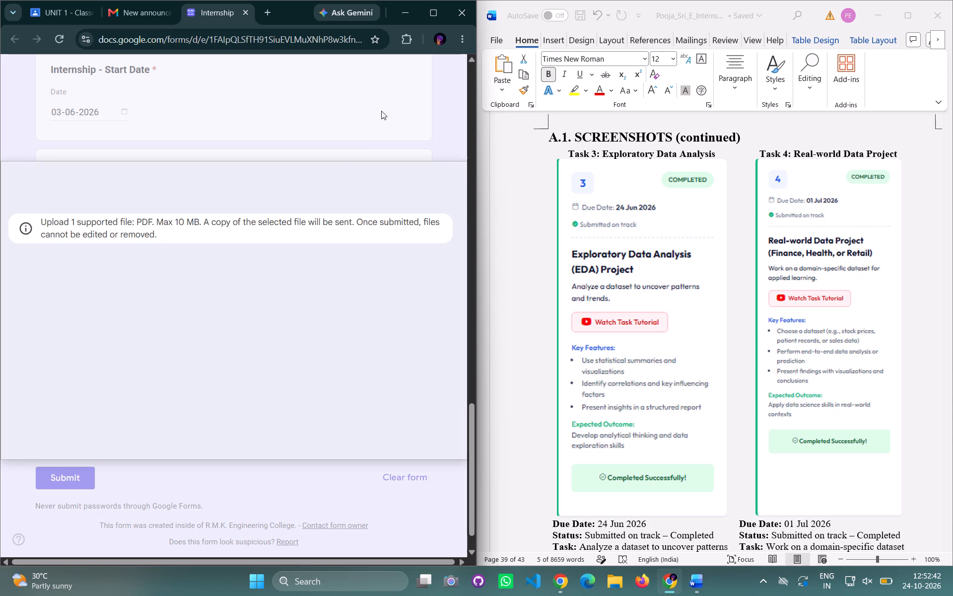
{"action": "left_click", "coordinate": [434, 11]}
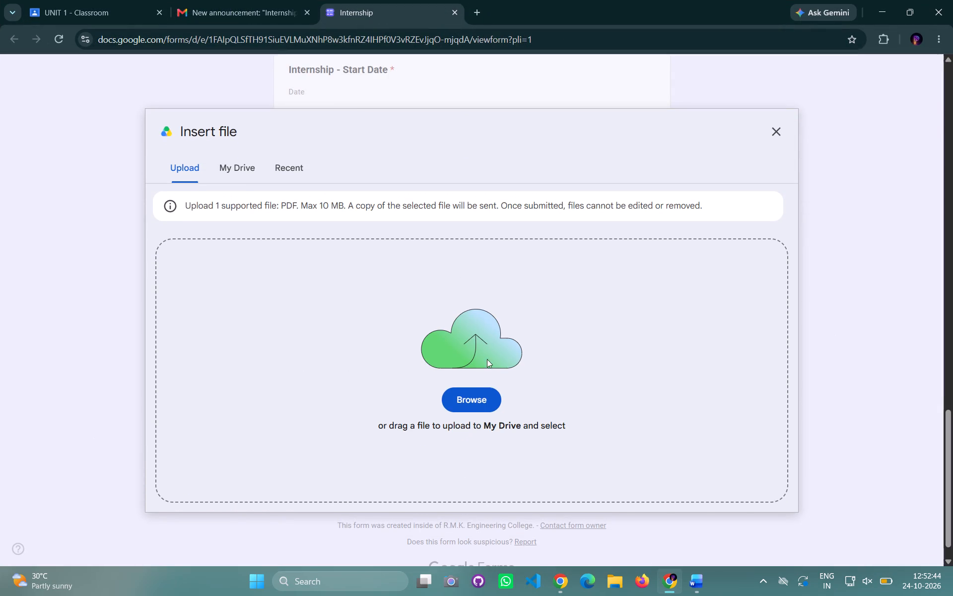
{"action": "left_click", "coordinate": [478, 391]}
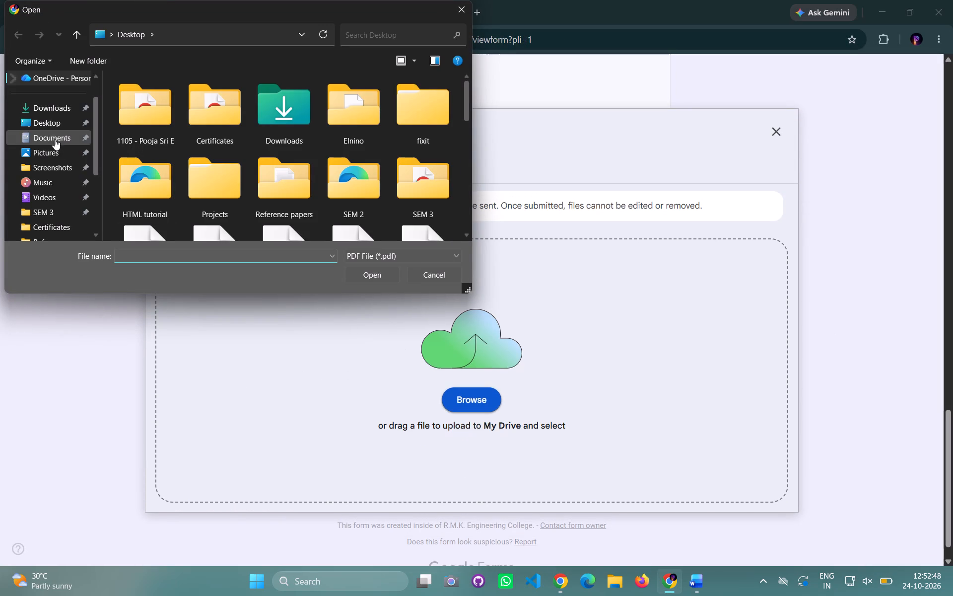
{"action": "left_click", "coordinate": [60, 105]}
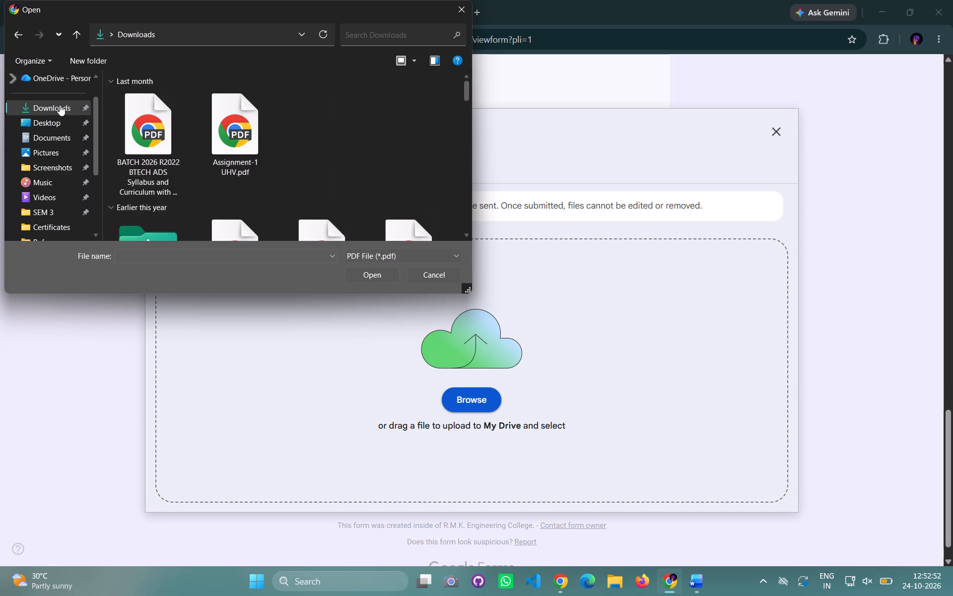
{"action": "scroll", "coordinate": [247, 149], "scroll_direction": "down", "scroll_amount": 2}
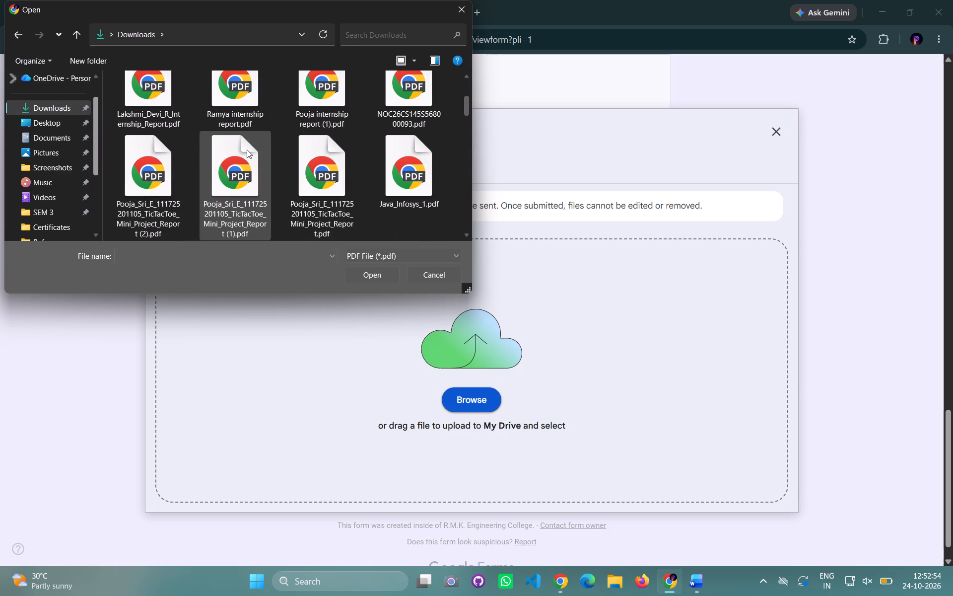
{"action": "scroll", "coordinate": [247, 149], "scroll_direction": "down", "scroll_amount": 1}
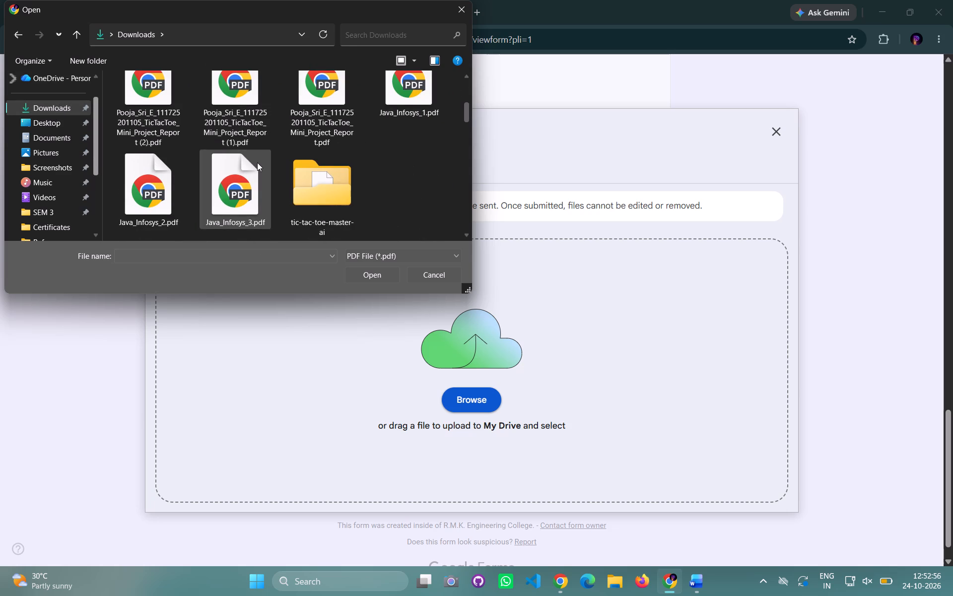
{"action": "scroll", "coordinate": [257, 162], "scroll_direction": "down", "scroll_amount": 3}
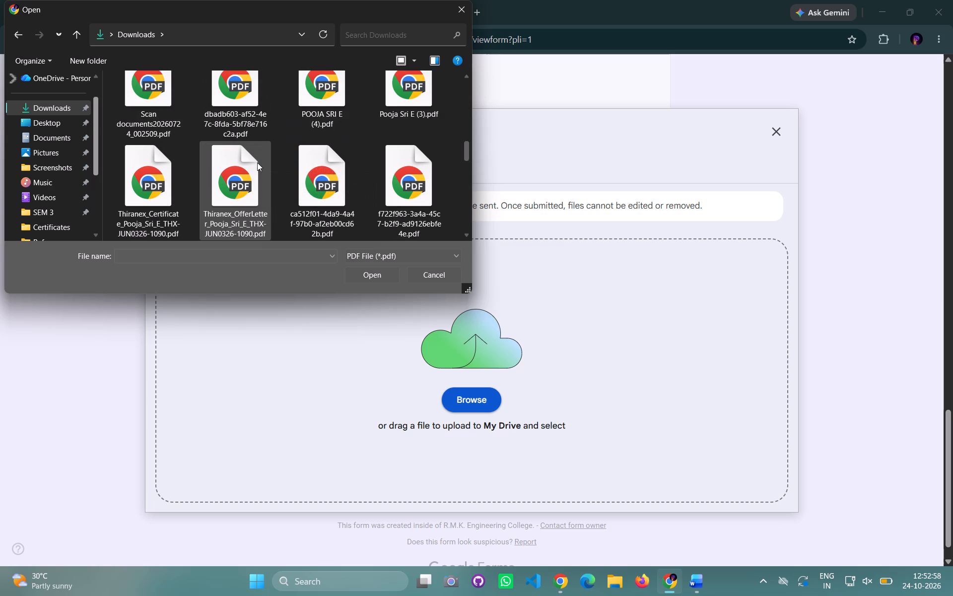
{"action": "scroll", "coordinate": [257, 162], "scroll_direction": "down", "scroll_amount": 1}
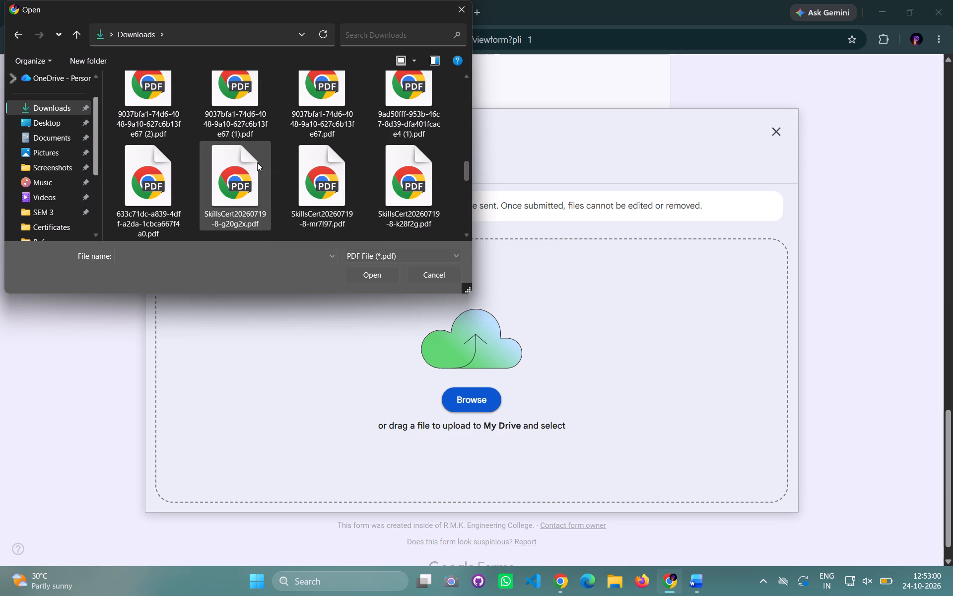
{"action": "scroll", "coordinate": [257, 162], "scroll_direction": "down", "scroll_amount": 1}
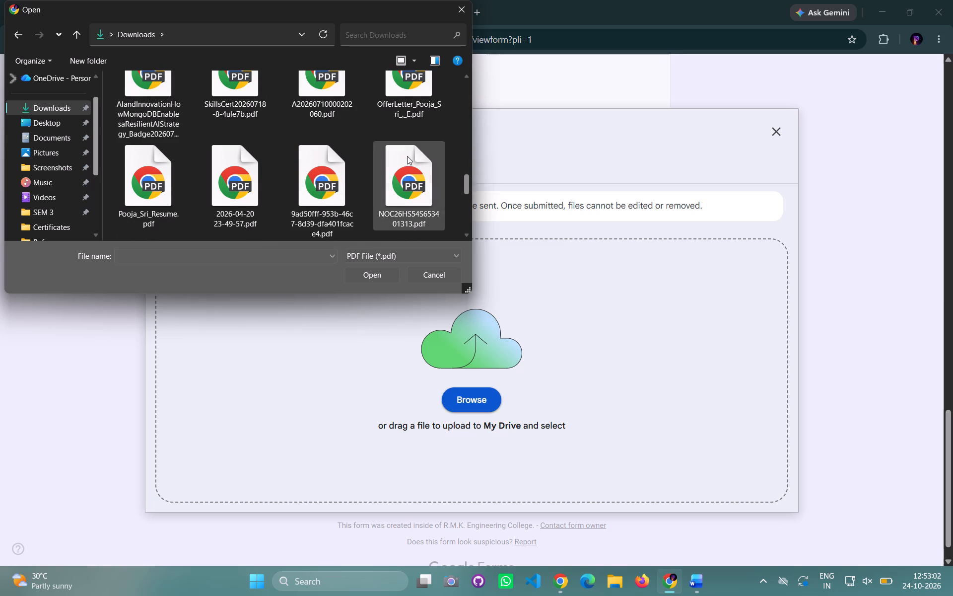
{"action": "left_click", "coordinate": [403, 93]}
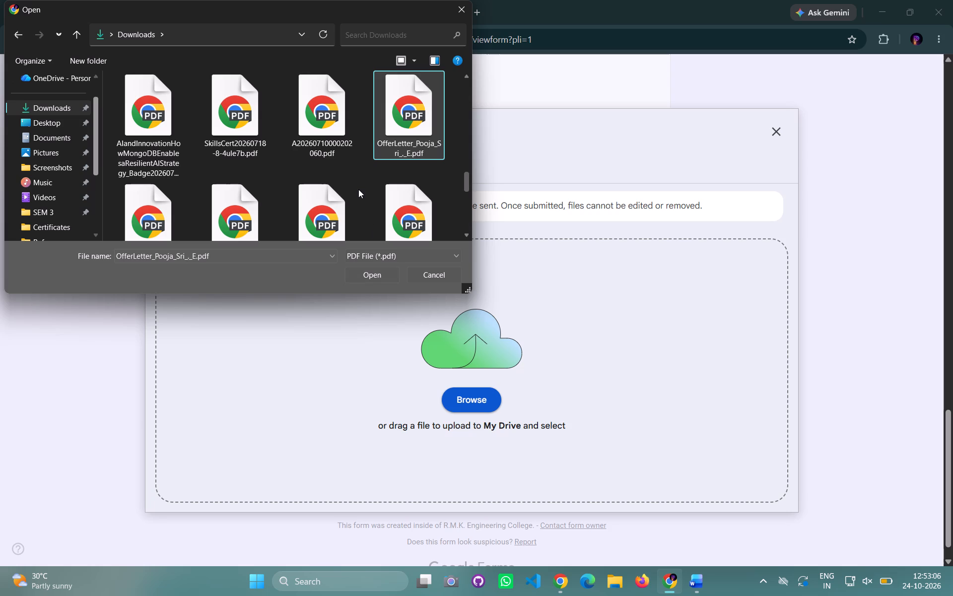
{"action": "scroll", "coordinate": [358, 189], "scroll_direction": "down", "scroll_amount": 1}
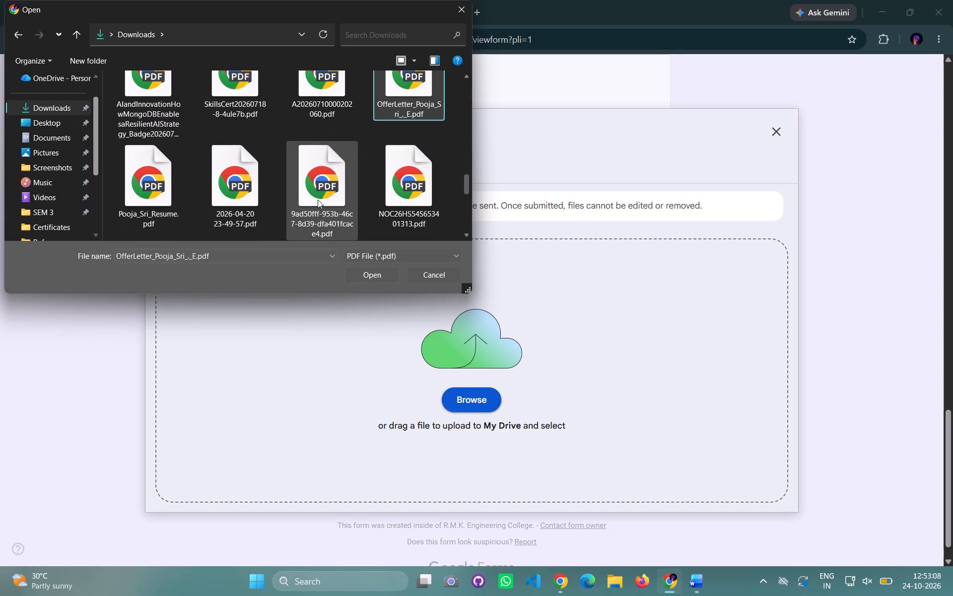
{"action": "scroll", "coordinate": [318, 200], "scroll_direction": "down", "scroll_amount": 3}
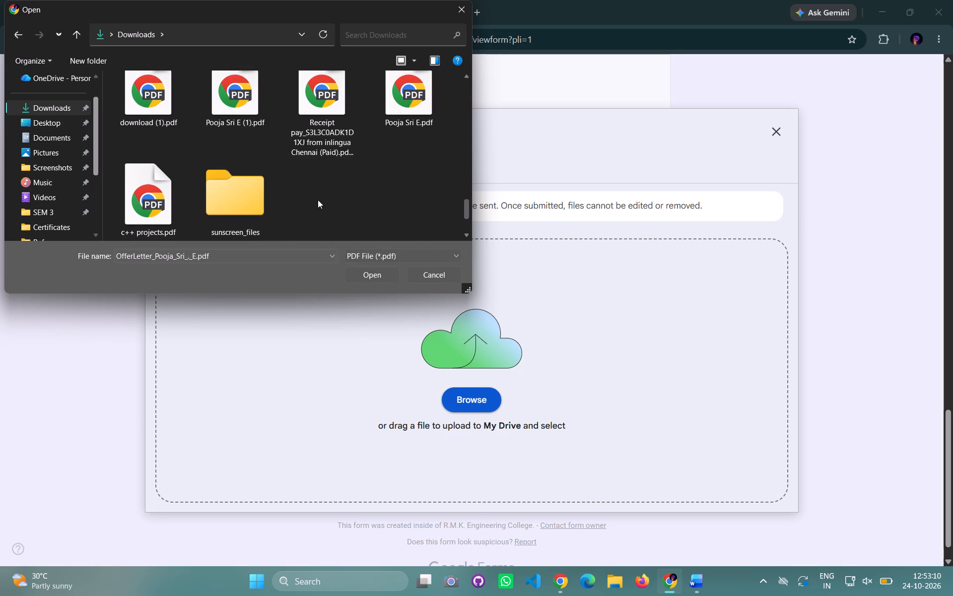
{"action": "scroll", "coordinate": [318, 200], "scroll_direction": "down", "scroll_amount": 1}
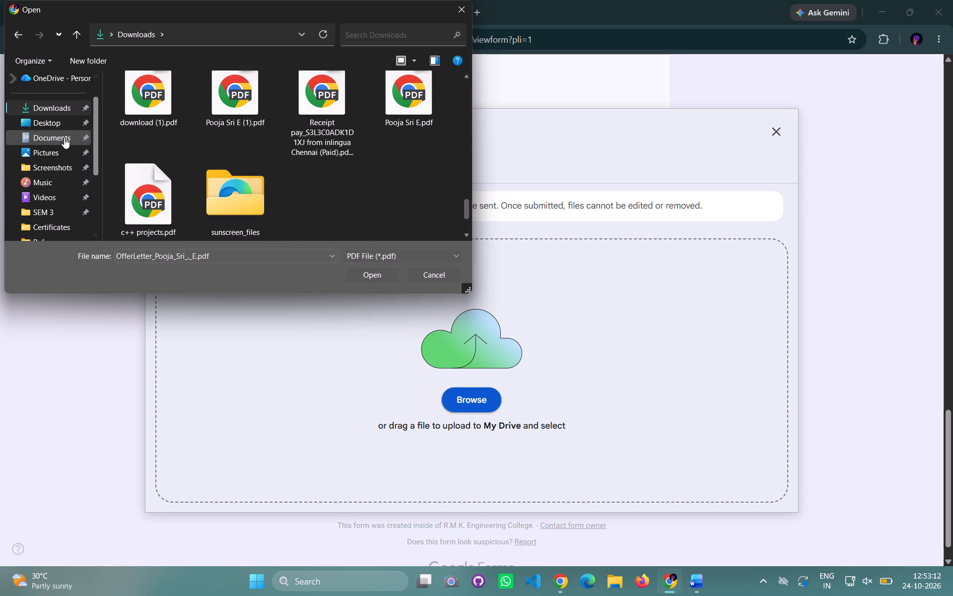
{"action": "left_click", "coordinate": [54, 110]}
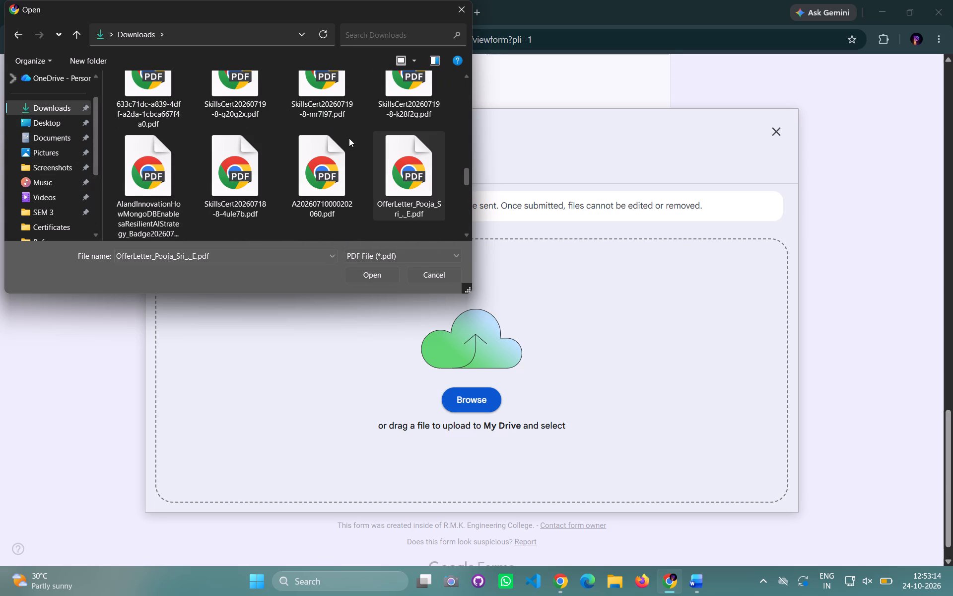
{"action": "scroll", "coordinate": [315, 168], "scroll_direction": "down", "scroll_amount": 2}
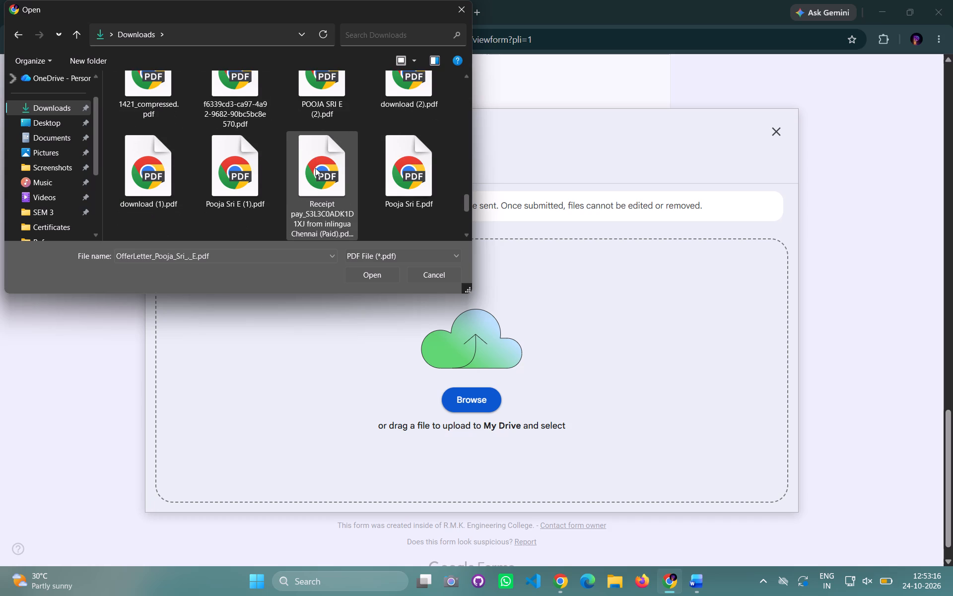
{"action": "scroll", "coordinate": [315, 168], "scroll_direction": "down", "scroll_amount": 3}
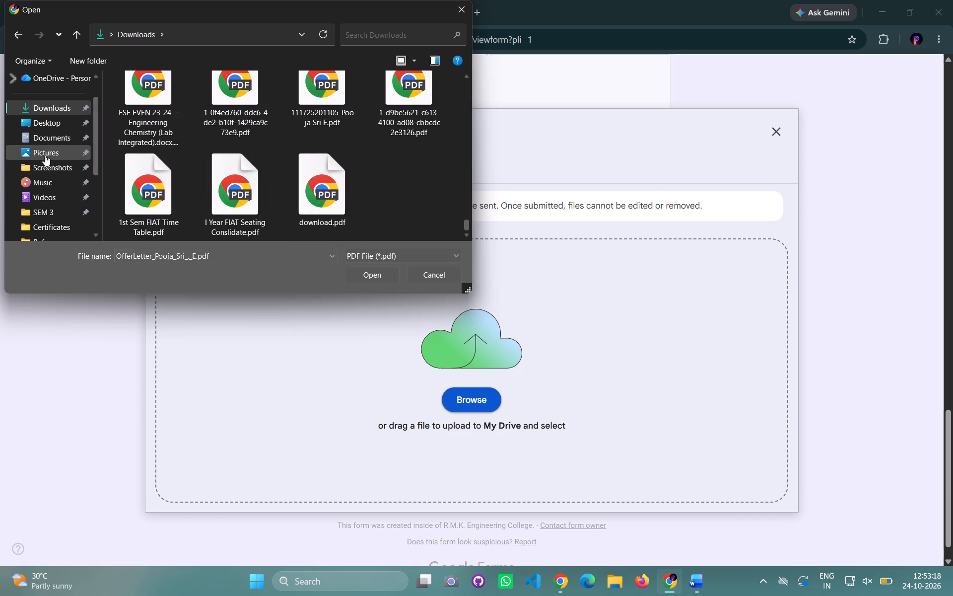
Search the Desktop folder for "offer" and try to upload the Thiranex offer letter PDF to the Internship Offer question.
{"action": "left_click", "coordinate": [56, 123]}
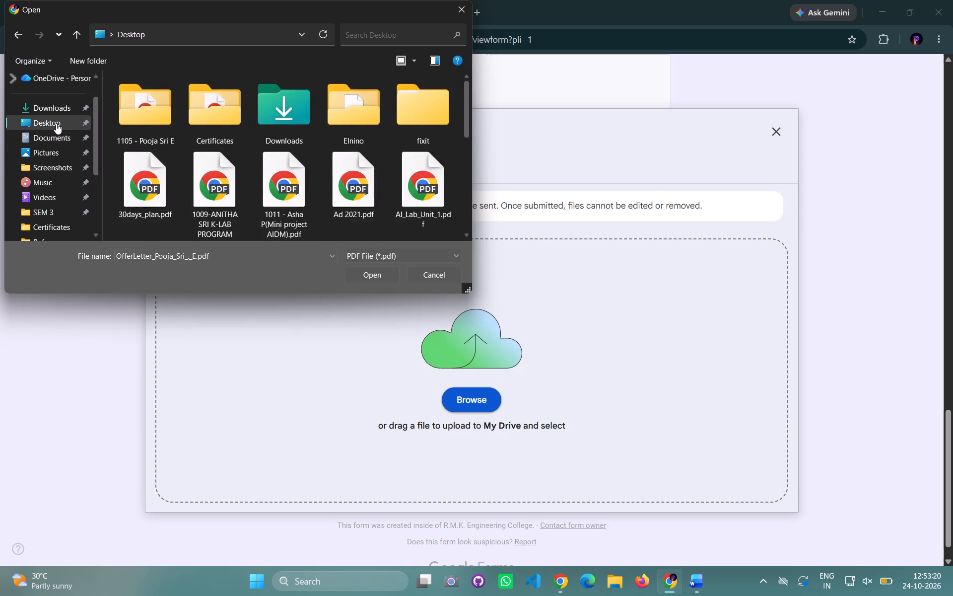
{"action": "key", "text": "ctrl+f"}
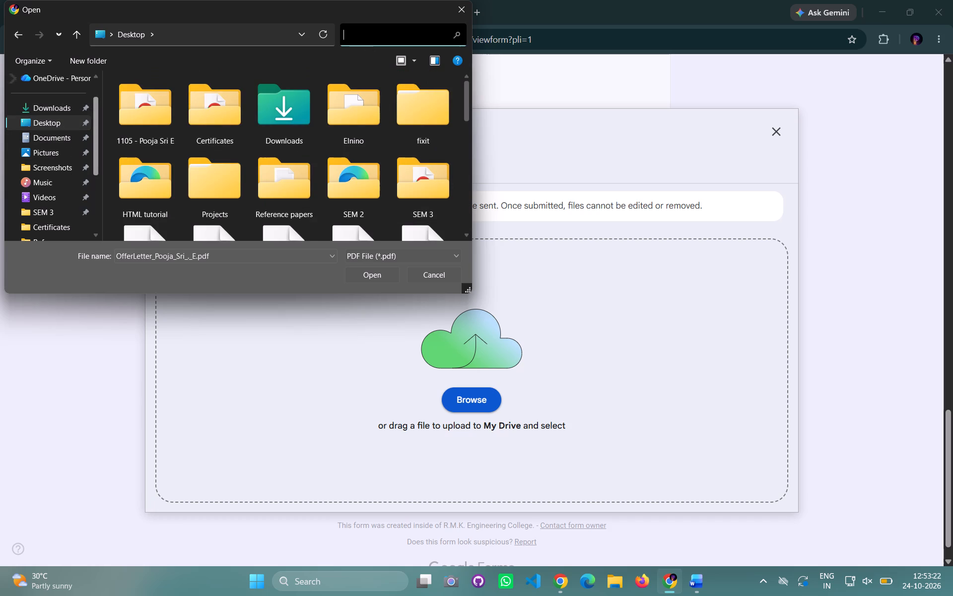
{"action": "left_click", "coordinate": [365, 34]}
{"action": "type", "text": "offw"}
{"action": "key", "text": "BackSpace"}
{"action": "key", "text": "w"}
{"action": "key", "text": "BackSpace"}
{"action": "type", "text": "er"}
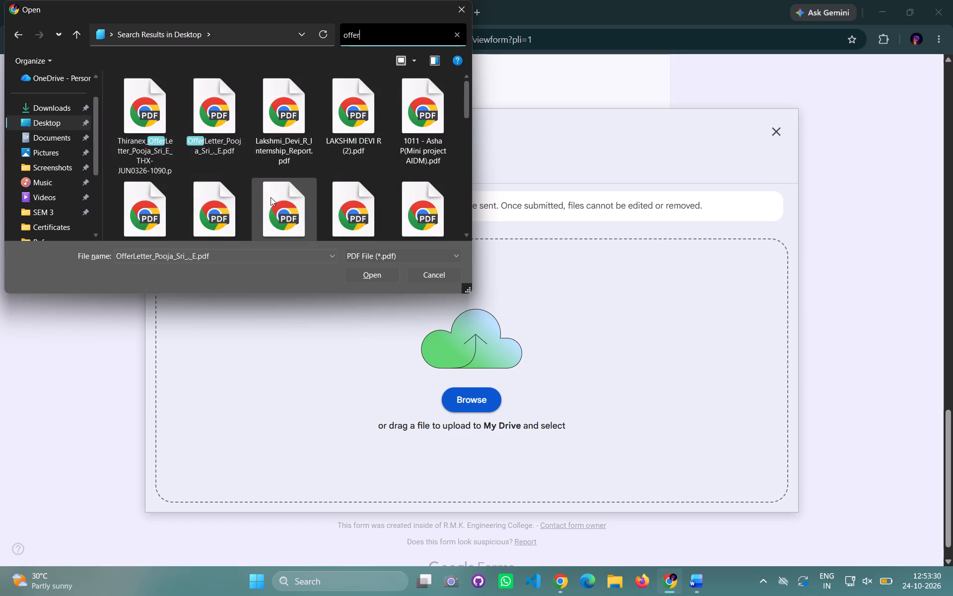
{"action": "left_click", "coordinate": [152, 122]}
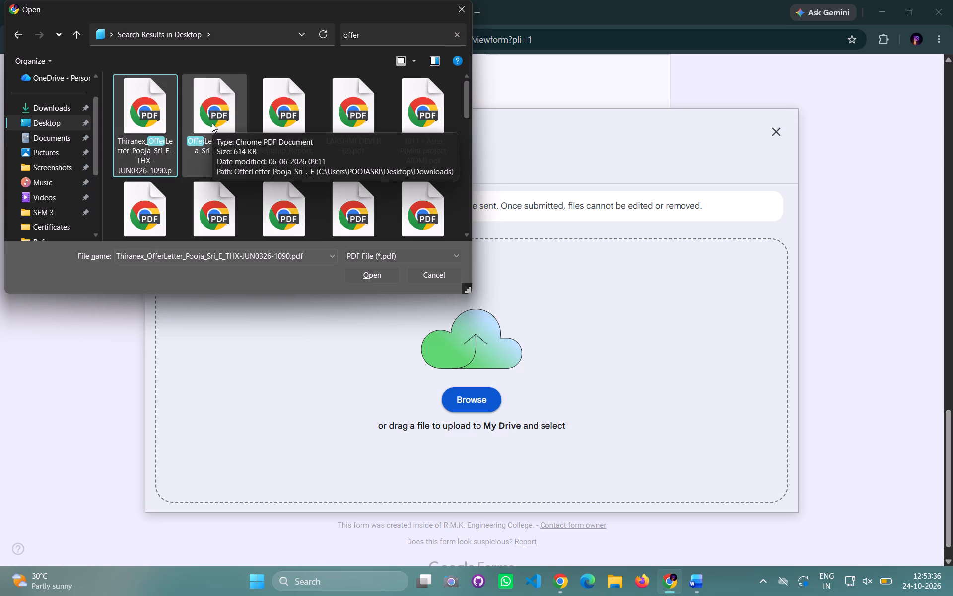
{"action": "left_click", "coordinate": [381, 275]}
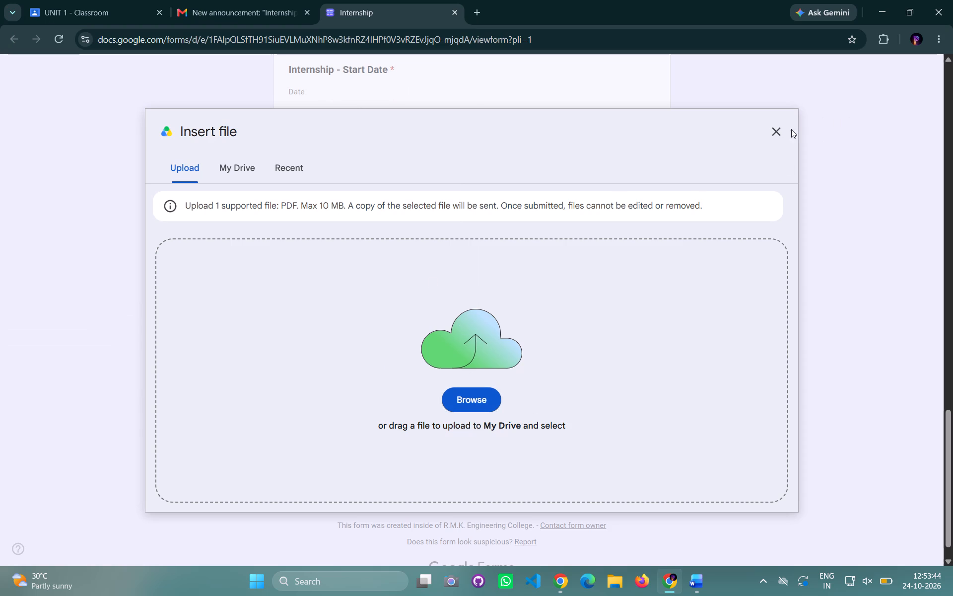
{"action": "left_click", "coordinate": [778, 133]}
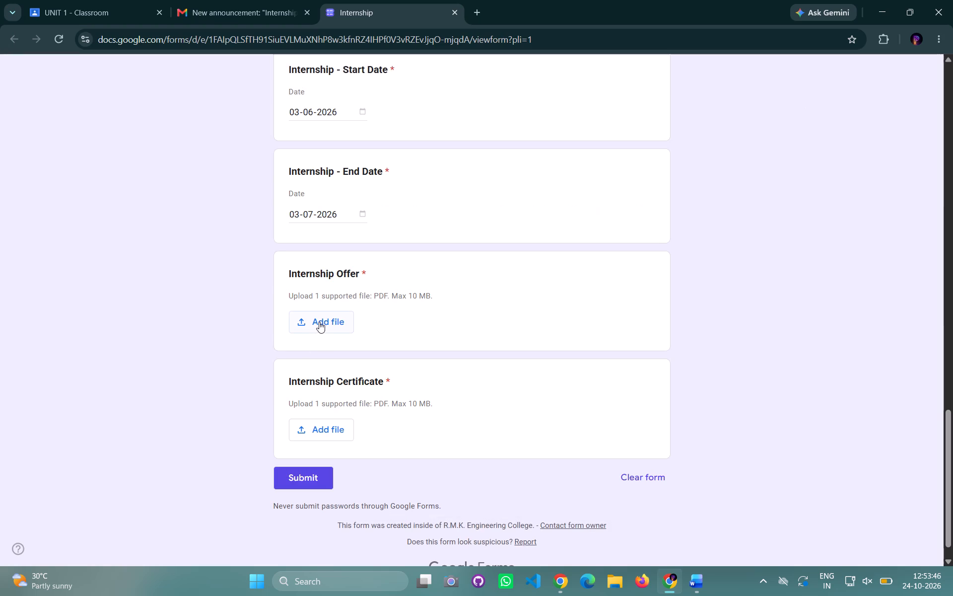
Search Downloads for "offer" and upload the OfferLetter PDF modified 06-06-2026 to the Internship Offer question.
{"action": "left_click", "coordinate": [326, 323]}
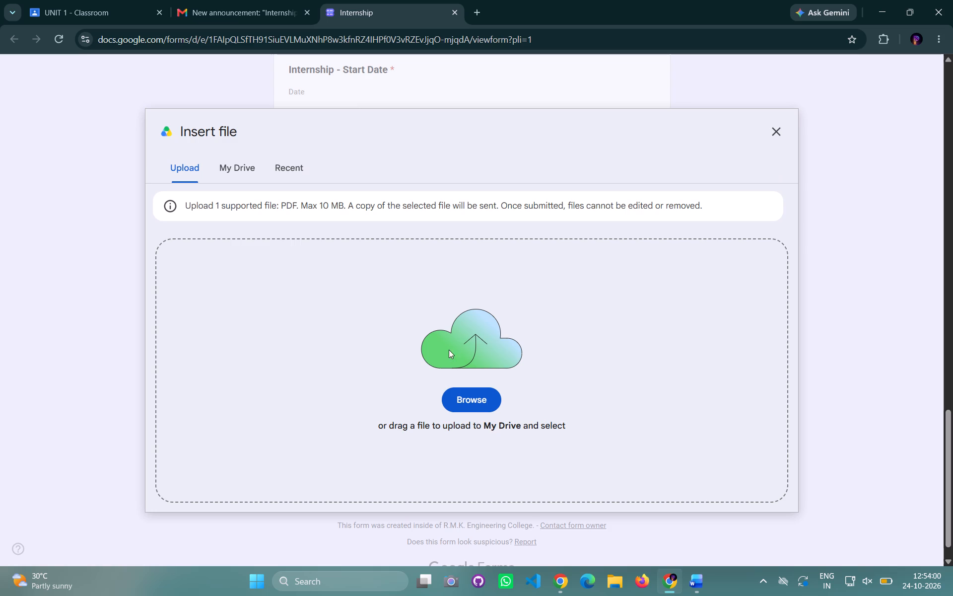
{"action": "left_click", "coordinate": [777, 131]}
{"action": "left_click", "coordinate": [316, 317]}
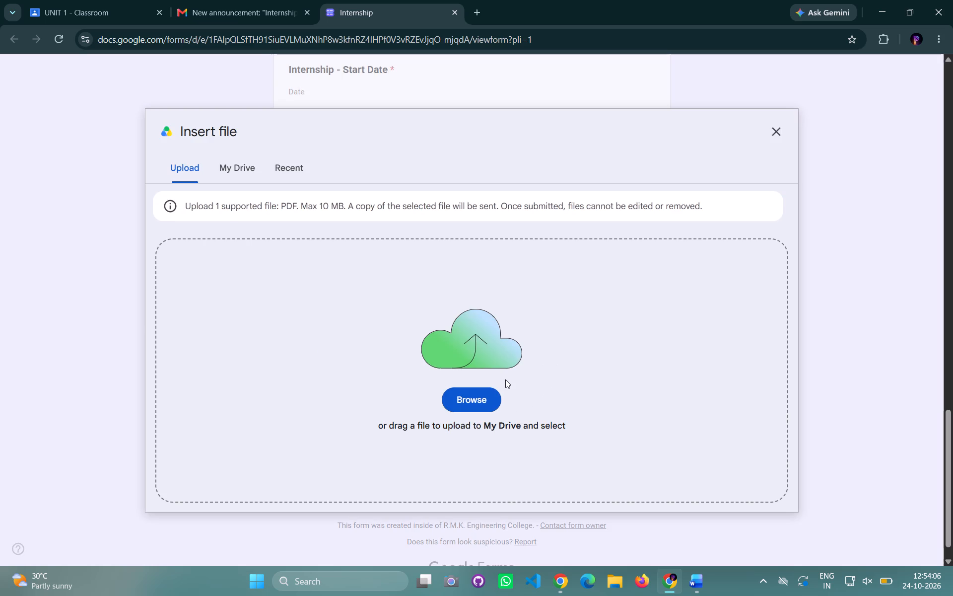
{"action": "left_click", "coordinate": [471, 402]}
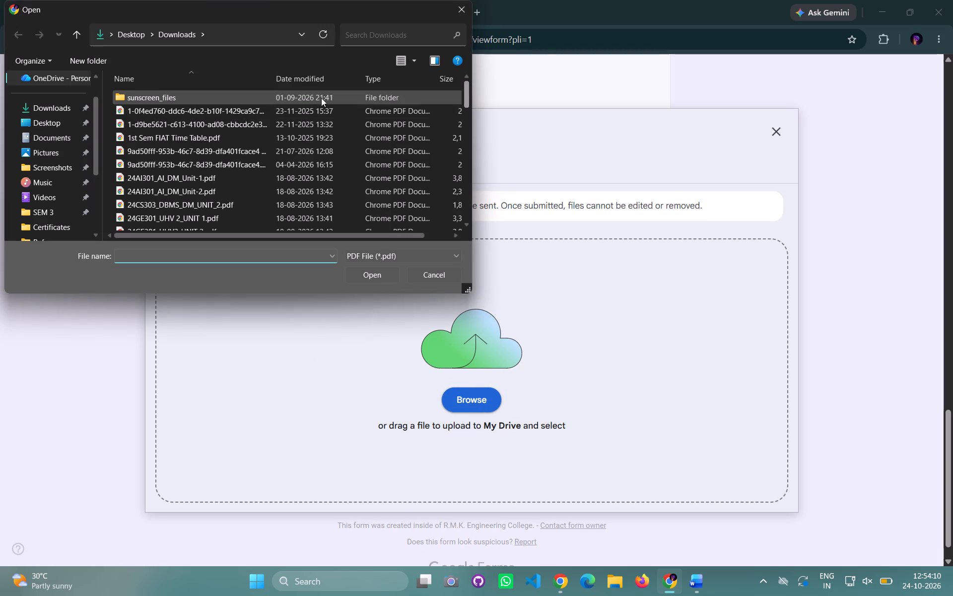
{"action": "key", "text": "ctrl+f"}
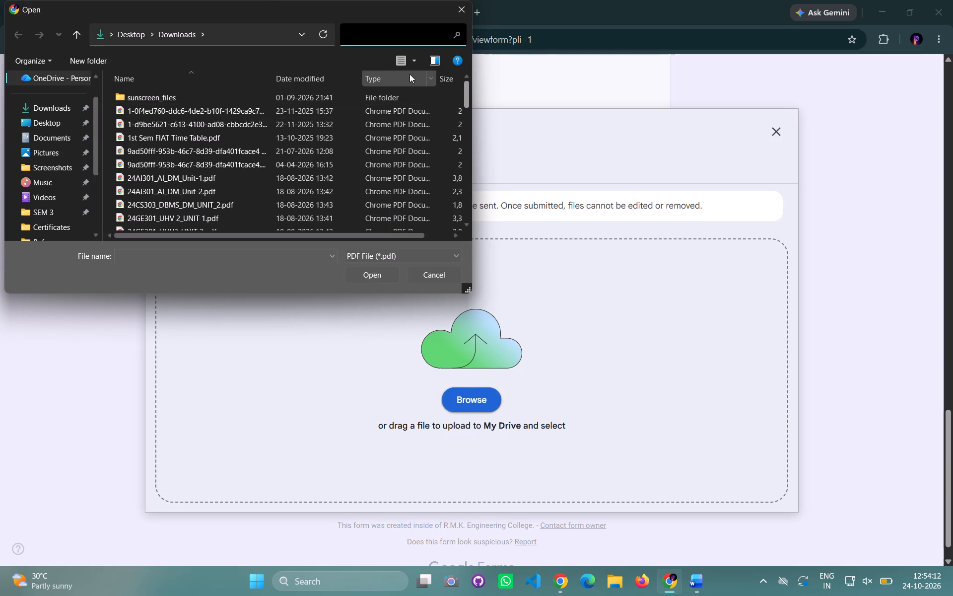
{"action": "left_click", "coordinate": [367, 34]}
{"action": "type", "text": "offer"}
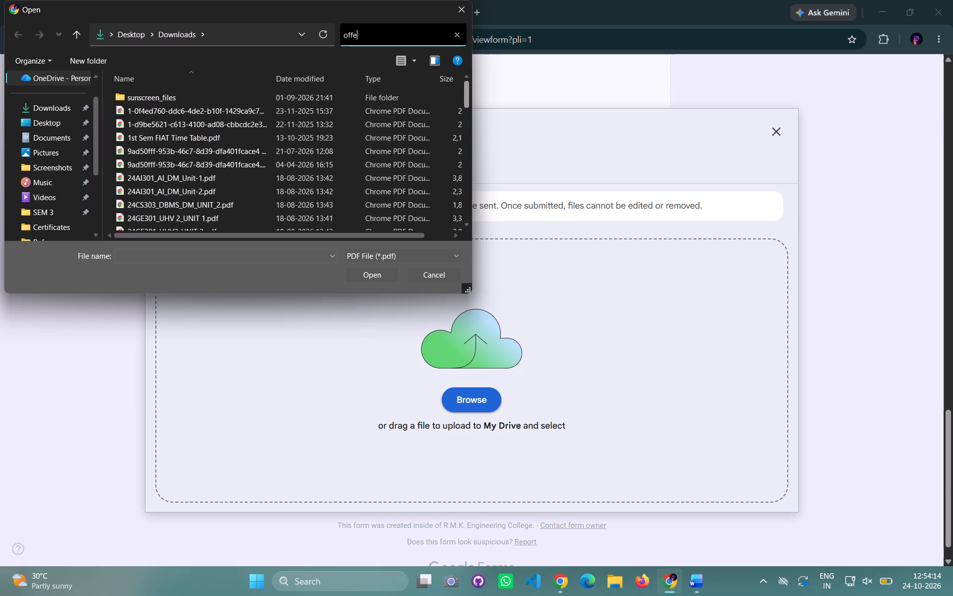
{"action": "key", "text": "Return"}
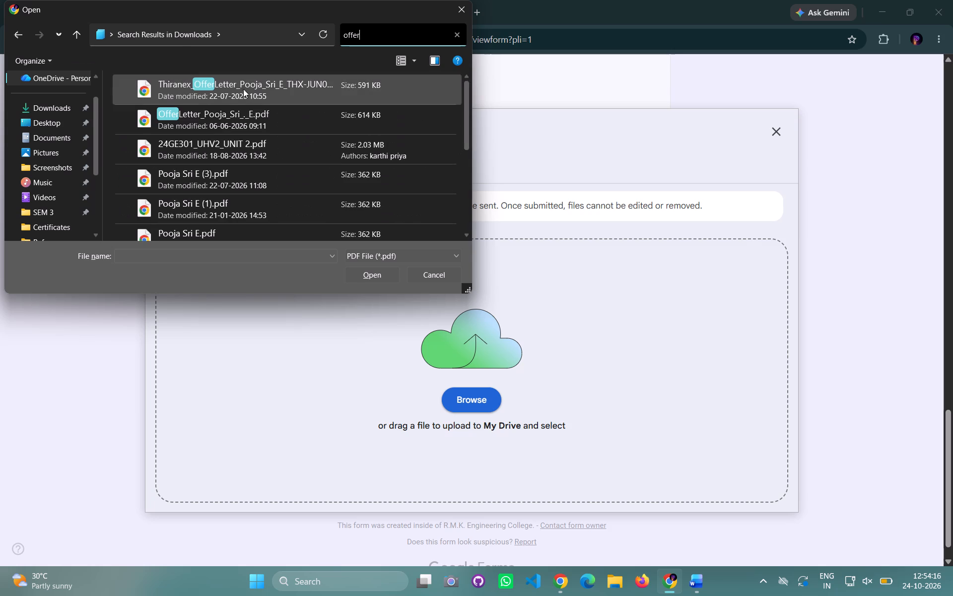
{"action": "left_click", "coordinate": [243, 119]}
{"action": "left_click", "coordinate": [373, 277]}
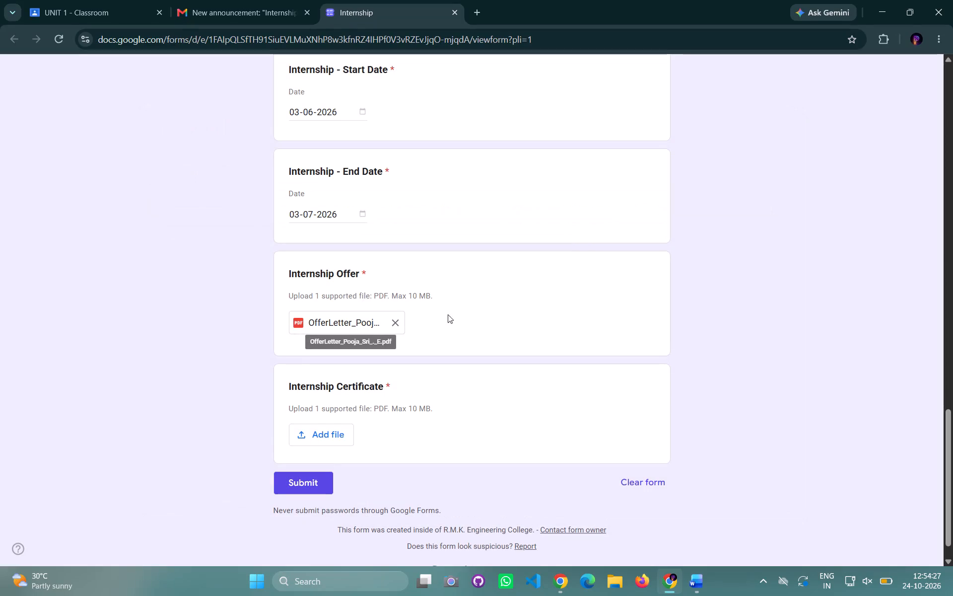
Search Downloads for "certificate" and choose the Thiranex certificate PDF for the Internship Certificate question.
{"action": "left_click", "coordinate": [320, 431]}
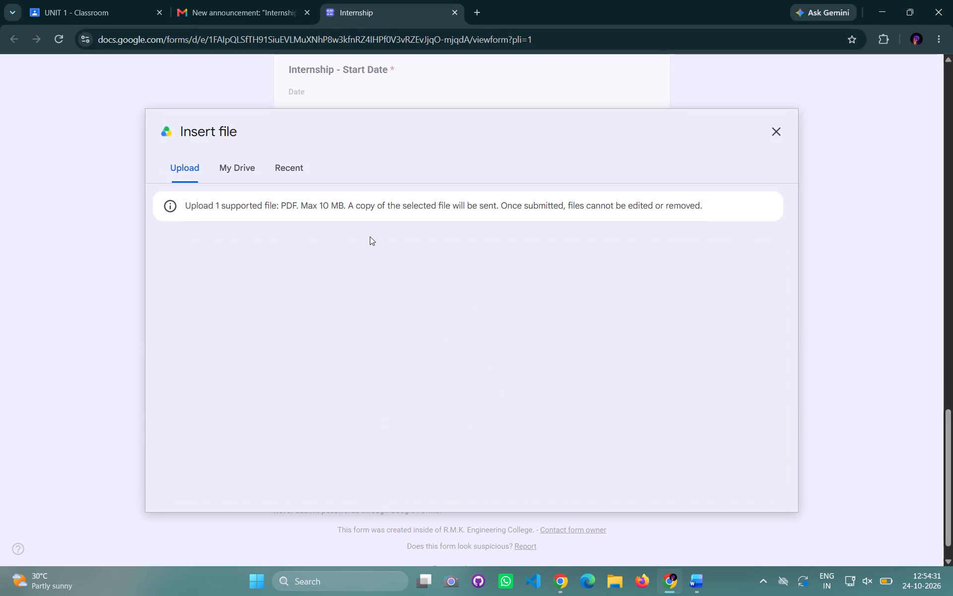
{"action": "left_click", "coordinate": [472, 395]}
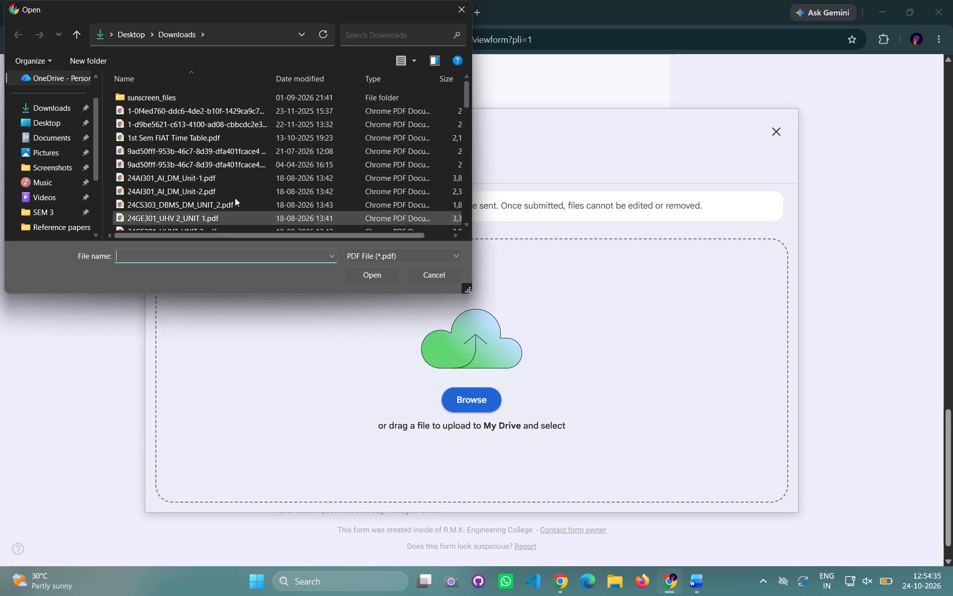
{"action": "key", "text": "ctrl+f"}
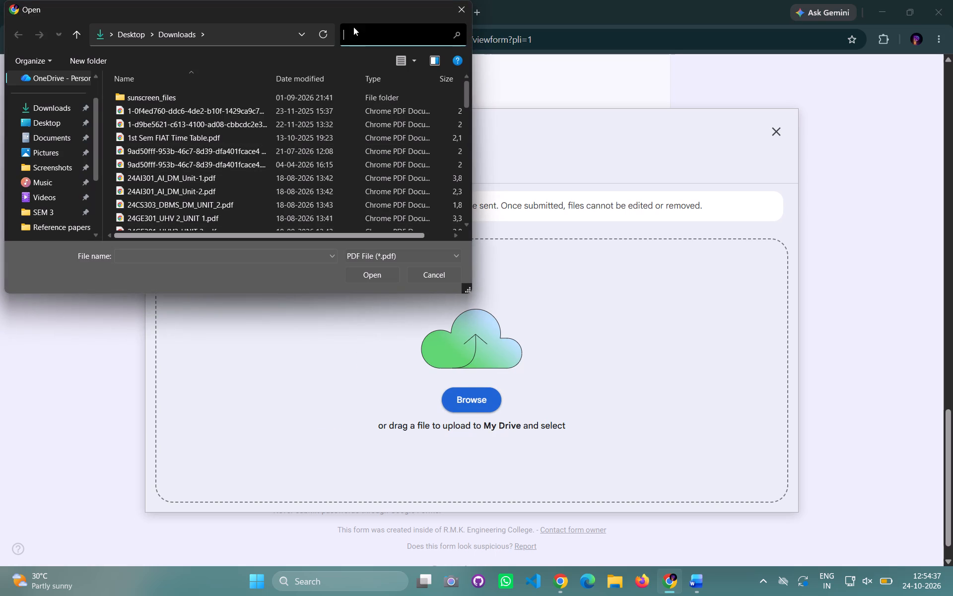
{"action": "left_click", "coordinate": [346, 34]}
{"action": "type", "text": "certificate"}
{"action": "key", "text": "Return"}
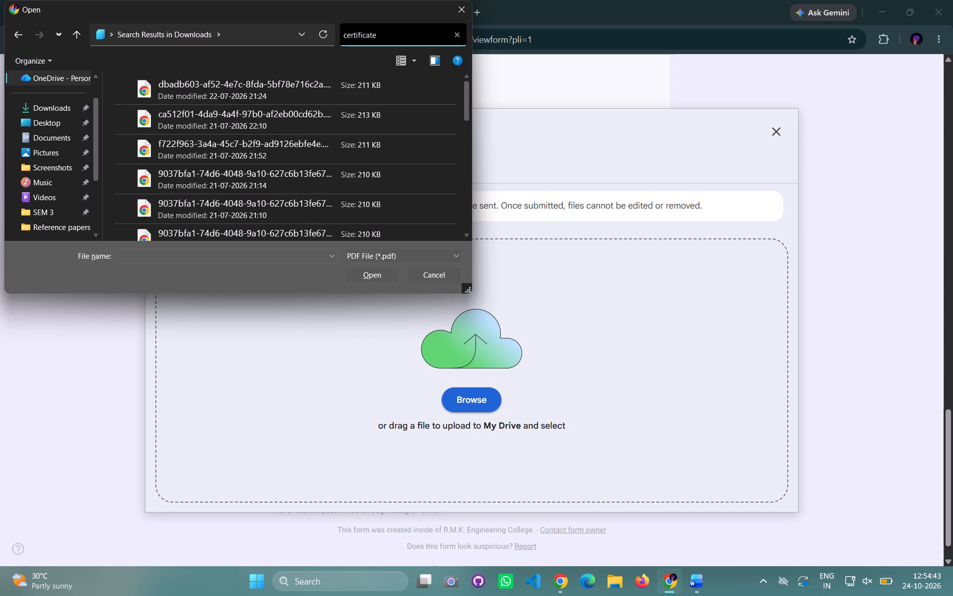
{"action": "key", "text": "Return"}
{"action": "scroll", "coordinate": [283, 142], "scroll_direction": "down", "scroll_amount": 2}
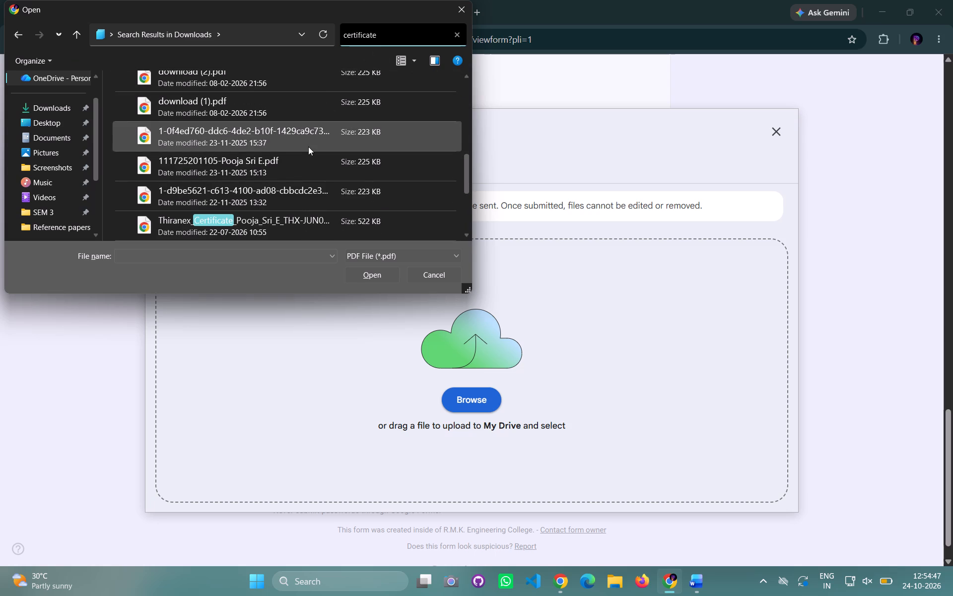
{"action": "scroll", "coordinate": [308, 147], "scroll_direction": "down", "scroll_amount": 1}
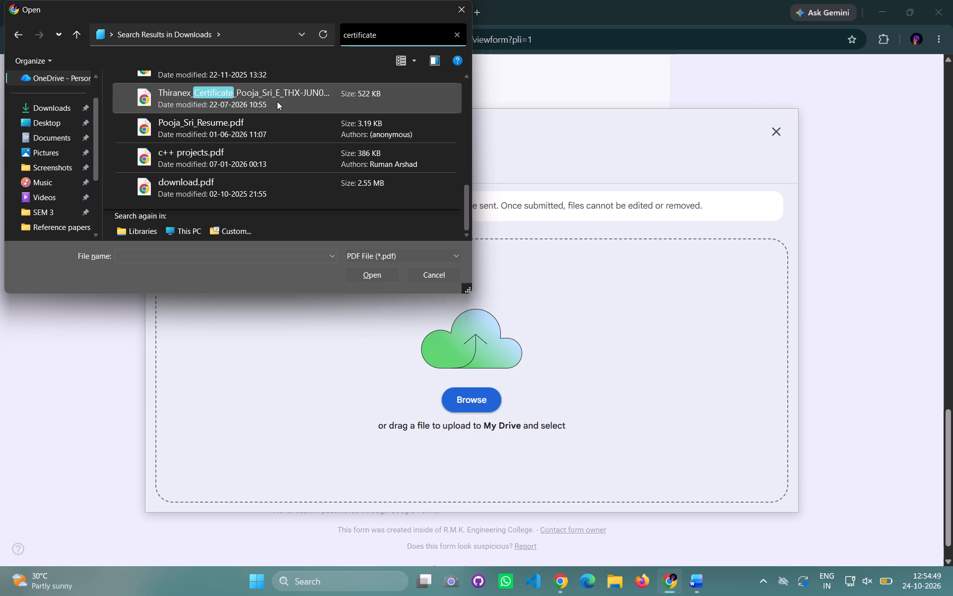
{"action": "left_click", "coordinate": [277, 101]}
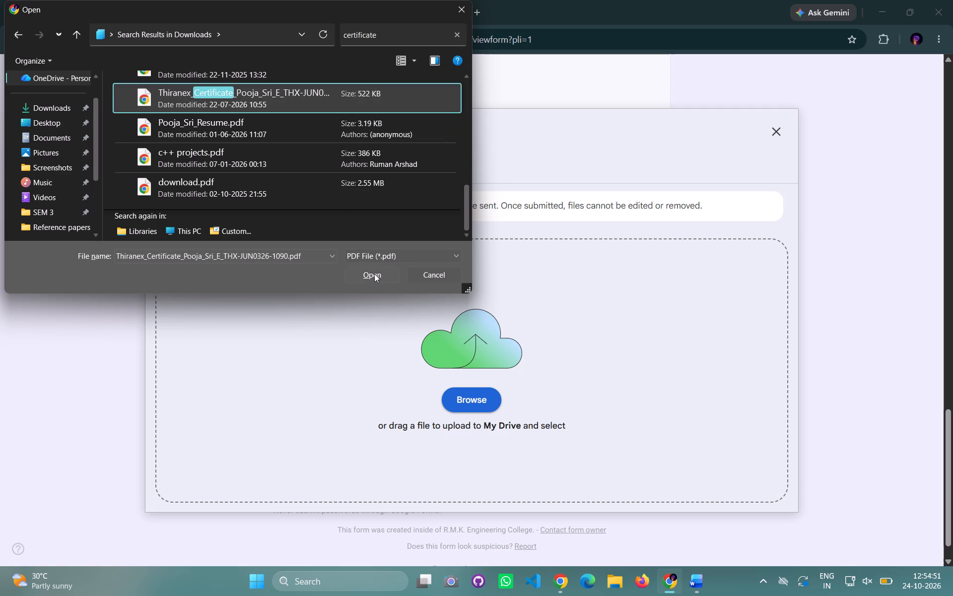
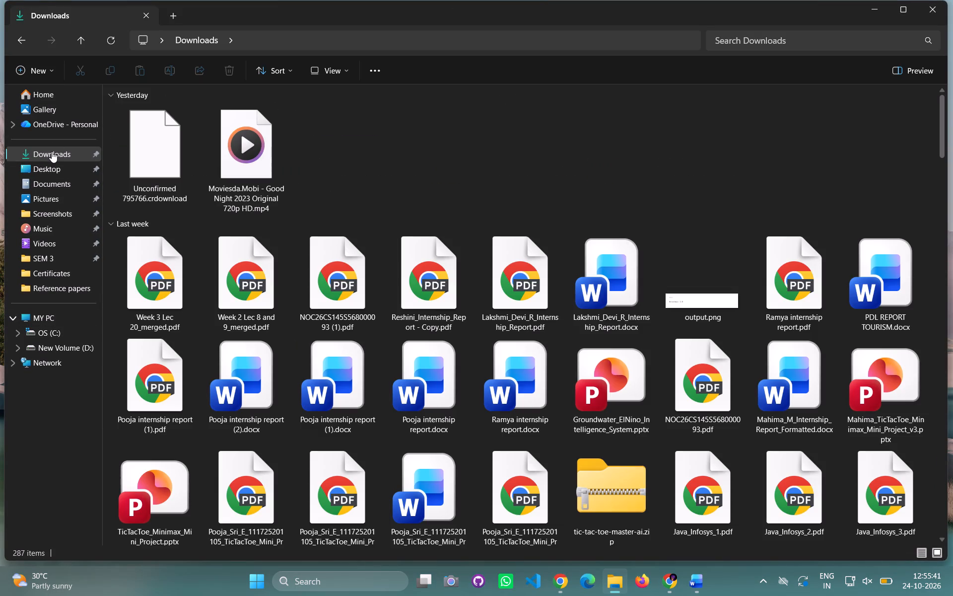
Start a file search in the Downloads folder in File Explorer.
{"action": "key", "text": "ctrl+f"}
Search the Downloads folder for "offer".
{"action": "left_click", "coordinate": [741, 45]}
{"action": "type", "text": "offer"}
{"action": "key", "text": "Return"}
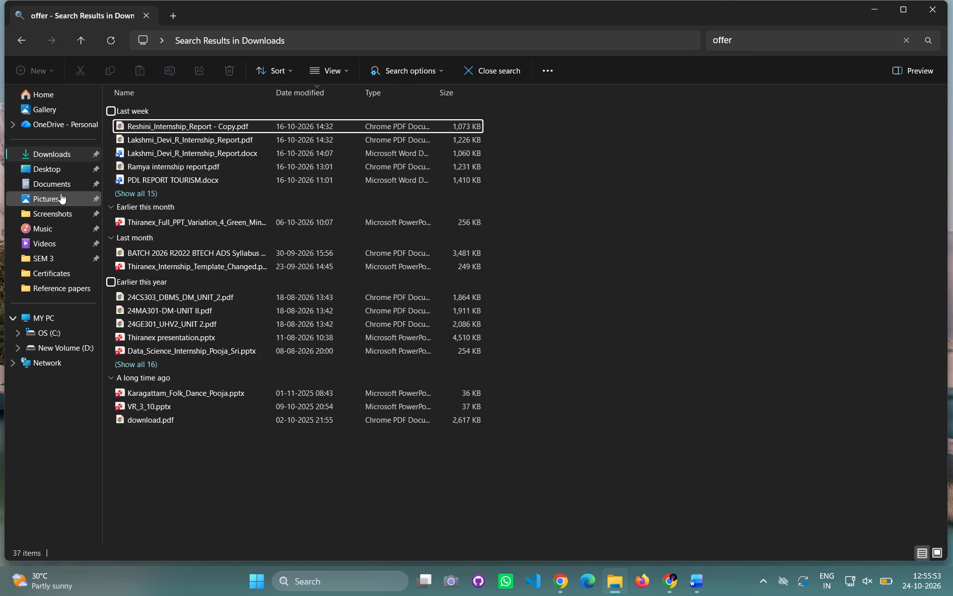
Switch to the Desktop folder and search it for "offer".
{"action": "left_click", "coordinate": [61, 166]}
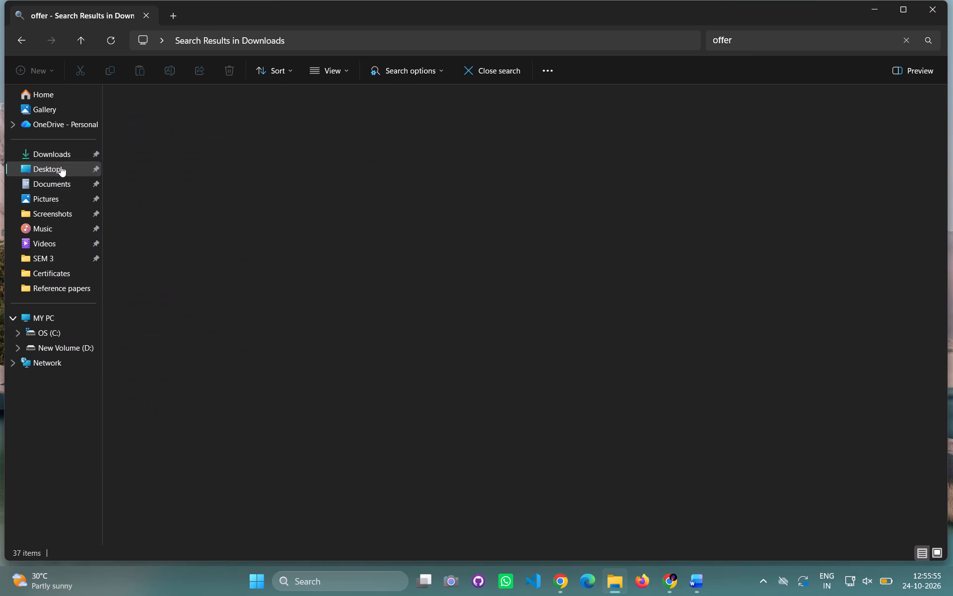
{"action": "left_click", "coordinate": [797, 36]}
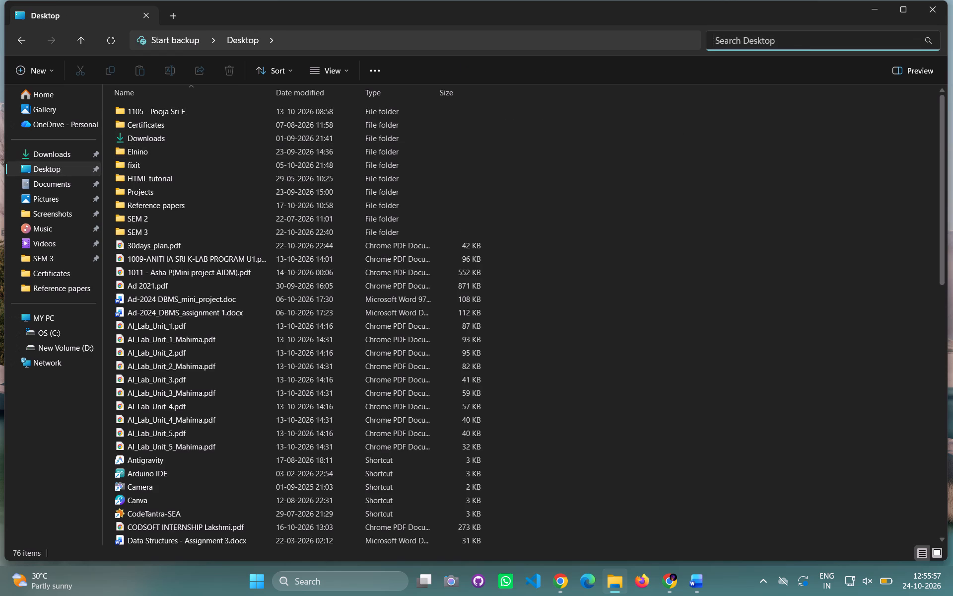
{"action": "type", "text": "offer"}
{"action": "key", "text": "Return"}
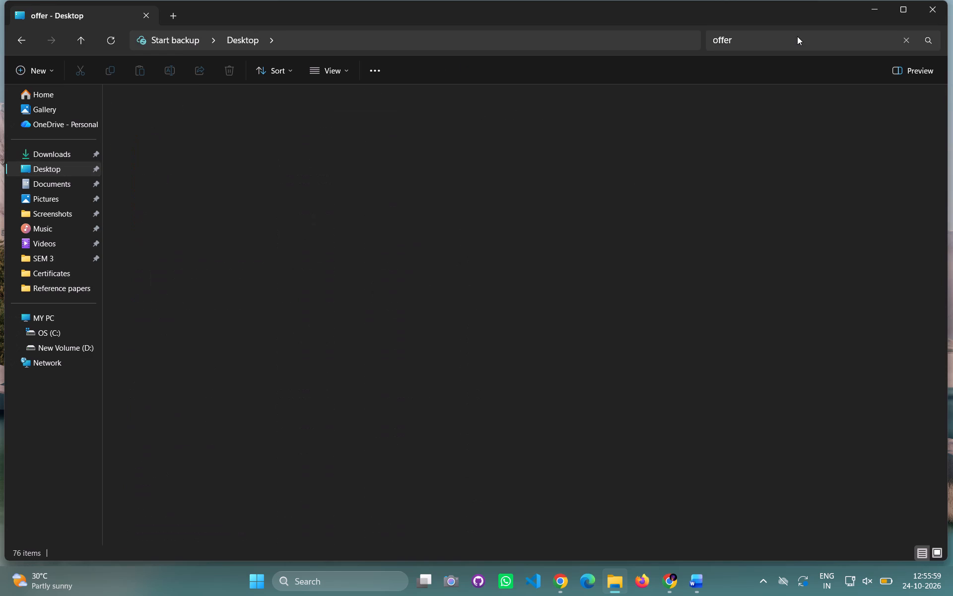
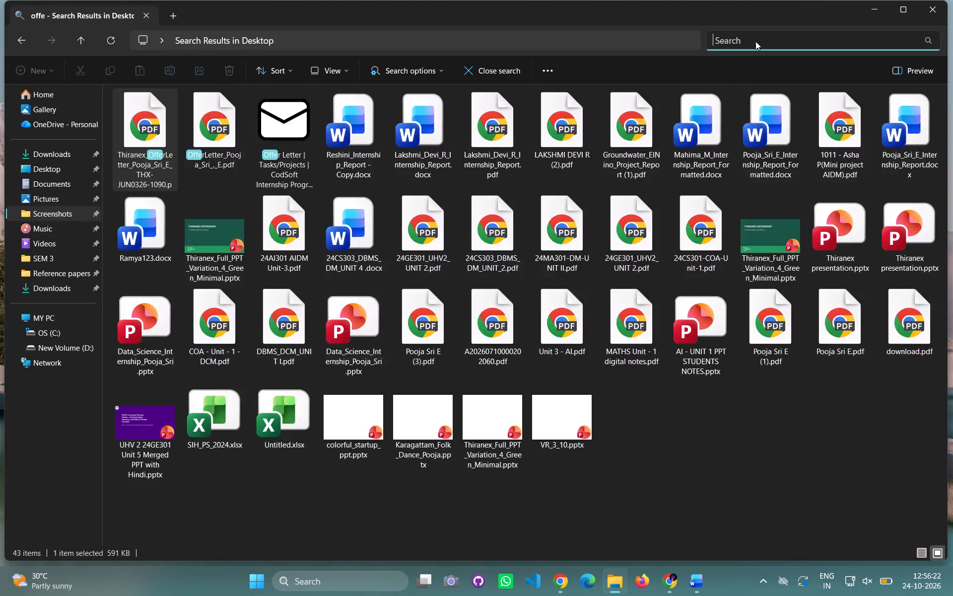
Search the Desktop folder for "certificate" in File Explorer.
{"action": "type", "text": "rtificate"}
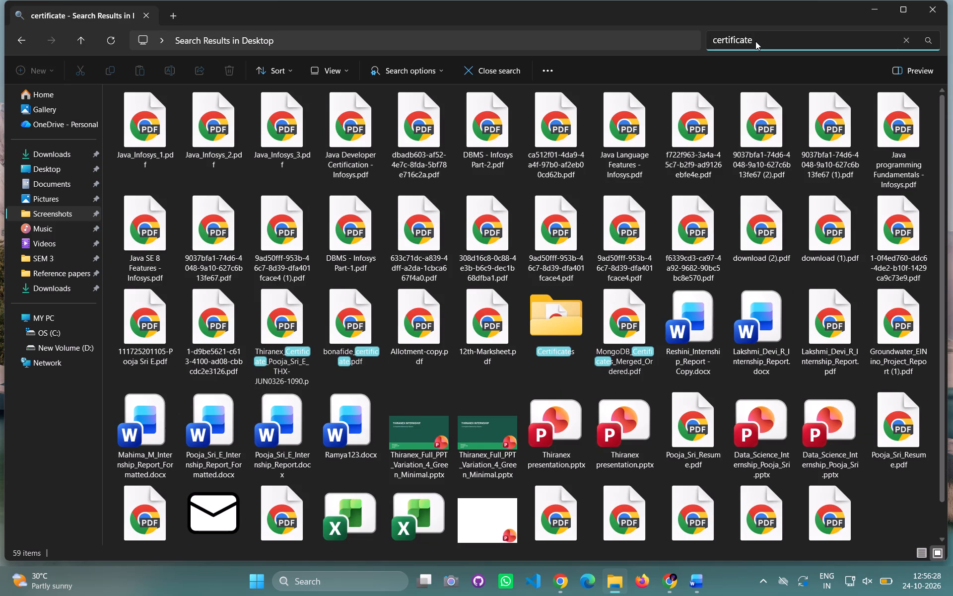
Replace the search term with "thiranex" to find the Thiranex internship files in the Desktop folder.
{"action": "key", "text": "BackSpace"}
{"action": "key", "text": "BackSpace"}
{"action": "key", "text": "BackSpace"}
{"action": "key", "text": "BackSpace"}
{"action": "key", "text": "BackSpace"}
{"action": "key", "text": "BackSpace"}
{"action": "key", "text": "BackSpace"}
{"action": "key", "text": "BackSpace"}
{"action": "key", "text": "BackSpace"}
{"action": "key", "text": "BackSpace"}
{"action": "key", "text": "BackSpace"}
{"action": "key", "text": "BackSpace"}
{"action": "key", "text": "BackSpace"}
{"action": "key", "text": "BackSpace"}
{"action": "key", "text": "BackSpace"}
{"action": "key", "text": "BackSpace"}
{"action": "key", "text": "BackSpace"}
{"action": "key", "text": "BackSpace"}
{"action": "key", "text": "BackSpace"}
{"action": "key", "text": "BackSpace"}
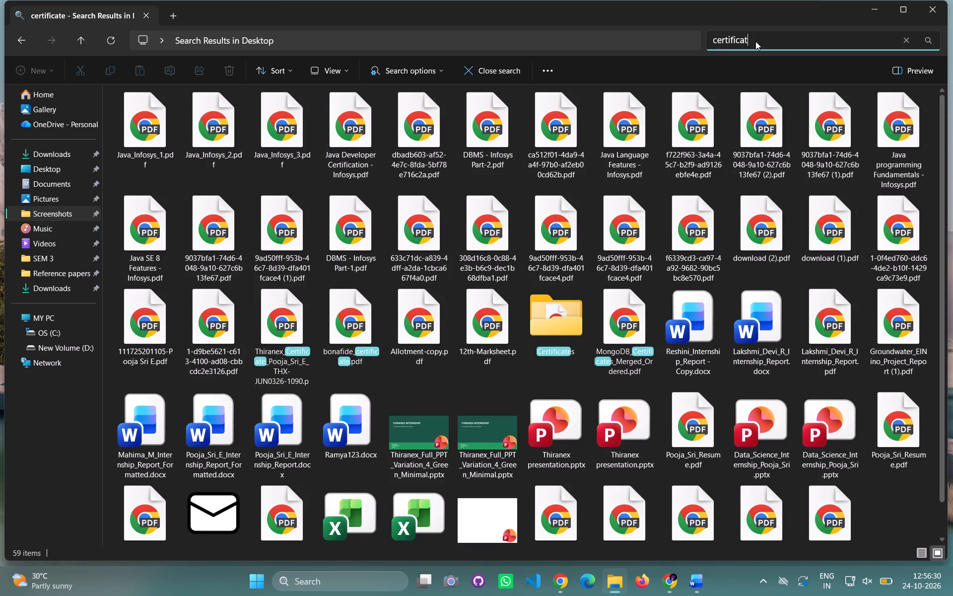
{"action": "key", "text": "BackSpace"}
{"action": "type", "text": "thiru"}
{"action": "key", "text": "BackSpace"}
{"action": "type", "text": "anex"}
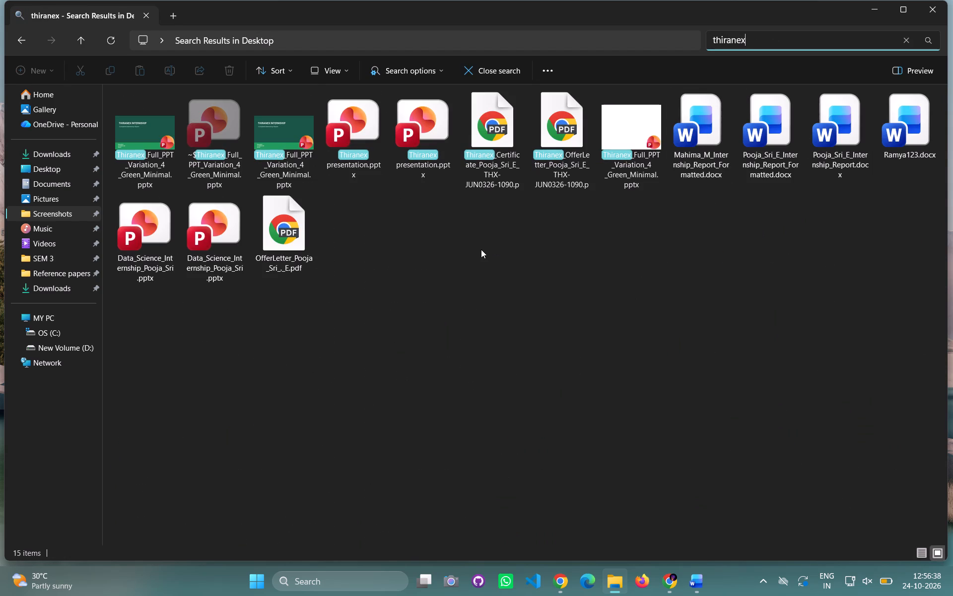
Clear the existing "thiranex" query and search the Desktop for "certificate".
{"action": "left_click", "coordinate": [755, 40]}
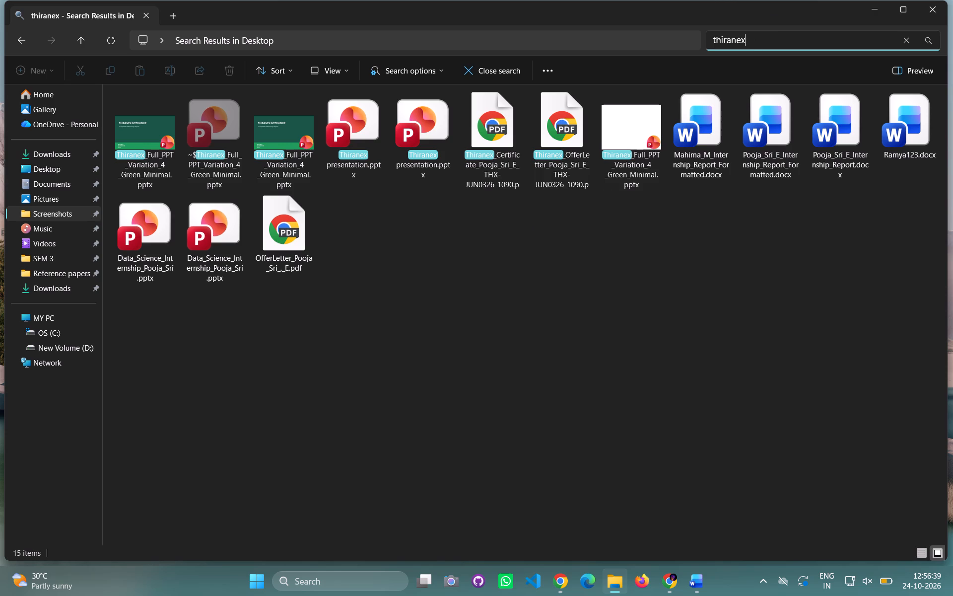
{"action": "key", "text": "BackSpace"}
{"action": "key", "text": "BackSpace"}
{"action": "key", "text": "BackSpace"}
{"action": "key", "text": "BackSpace"}
{"action": "key", "text": "BackSpace"}
{"action": "key", "text": "BackSpace"}
{"action": "key", "text": "BackSpace"}
{"action": "key", "text": "BackSpace"}
{"action": "key", "text": "BackSpace"}
{"action": "key", "text": "BackSpace"}
{"action": "key", "text": "BackSpace"}
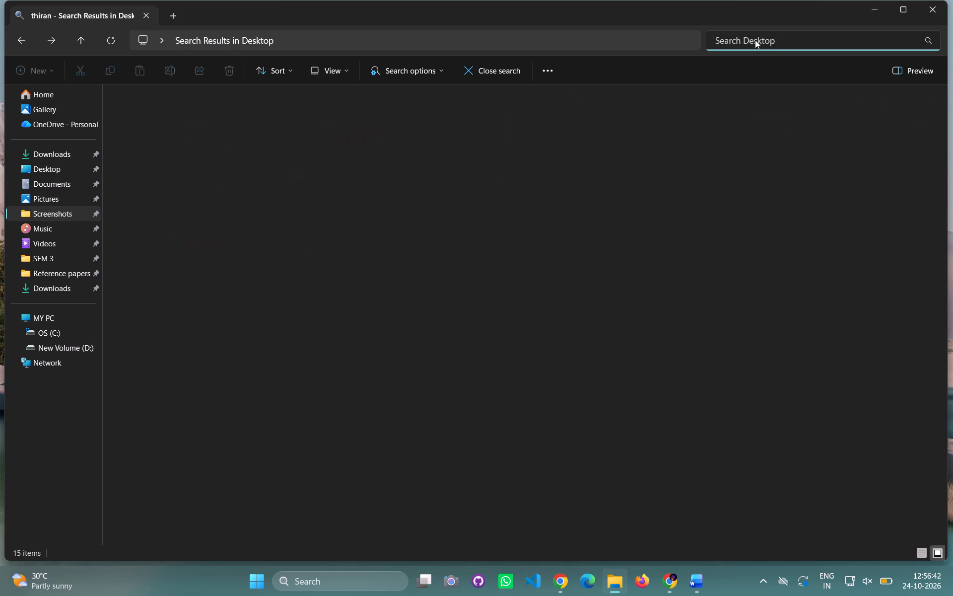
{"action": "left_click", "coordinate": [750, 40]}
{"action": "key", "text": "c"}
{"action": "type", "text": "ertificate"}
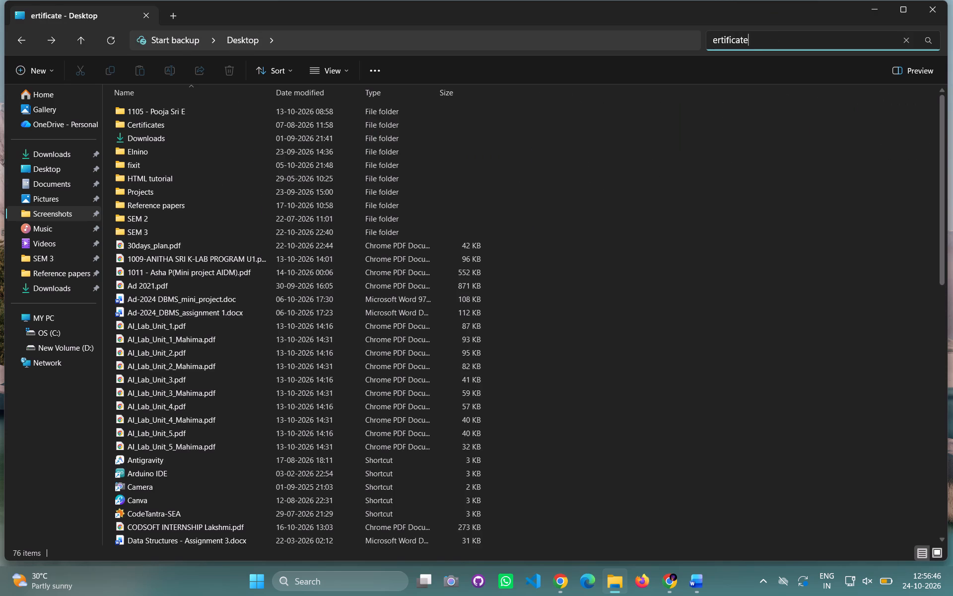
Search the Downloads folder for "certificate".
{"action": "left_click", "coordinate": [57, 150]}
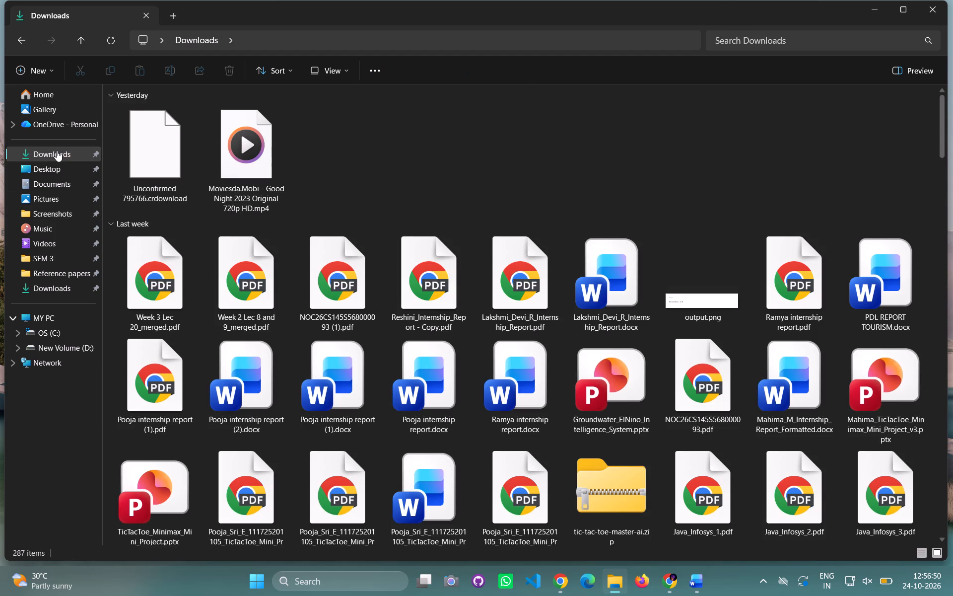
{"action": "left_click", "coordinate": [757, 39]}
{"action": "type", "text": "certificate"}
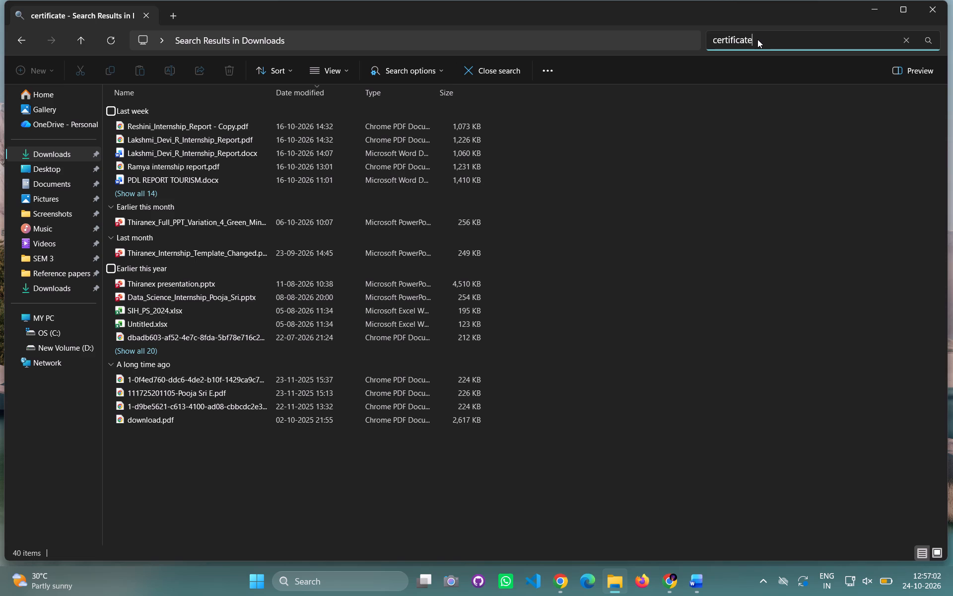
Return to the Internship form in Chrome and preview the uploaded certificate and offer letter, closing each preview.
{"action": "left_click", "coordinate": [672, 585]}
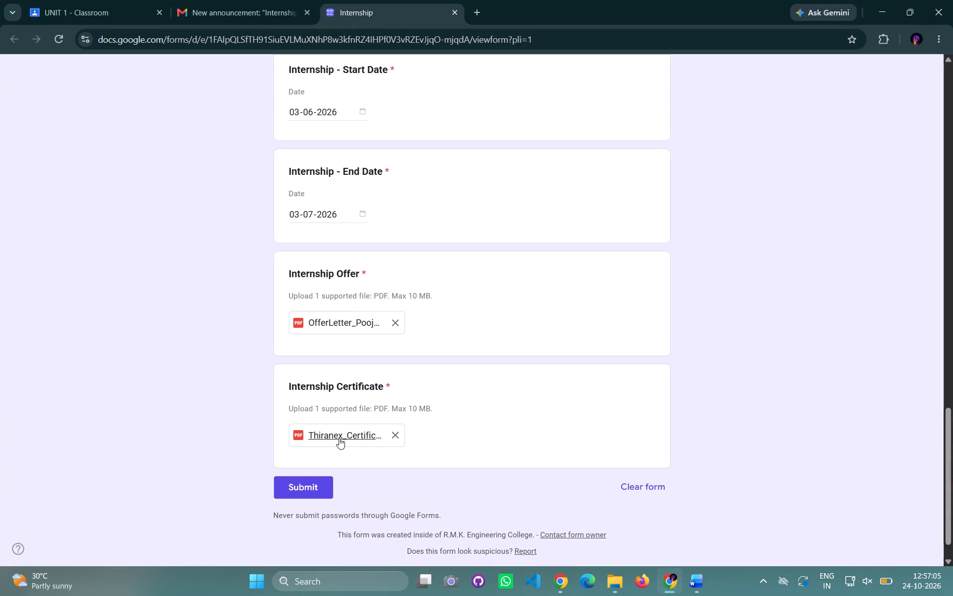
{"action": "left_click", "coordinate": [339, 436]}
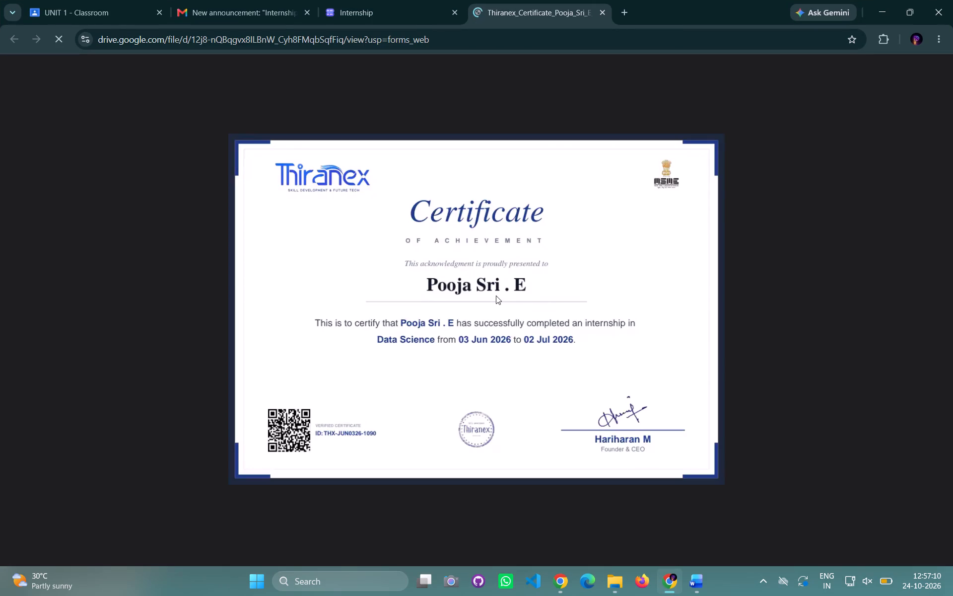
{"action": "left_click", "coordinate": [604, 13]}
{"action": "left_click", "coordinate": [333, 322]}
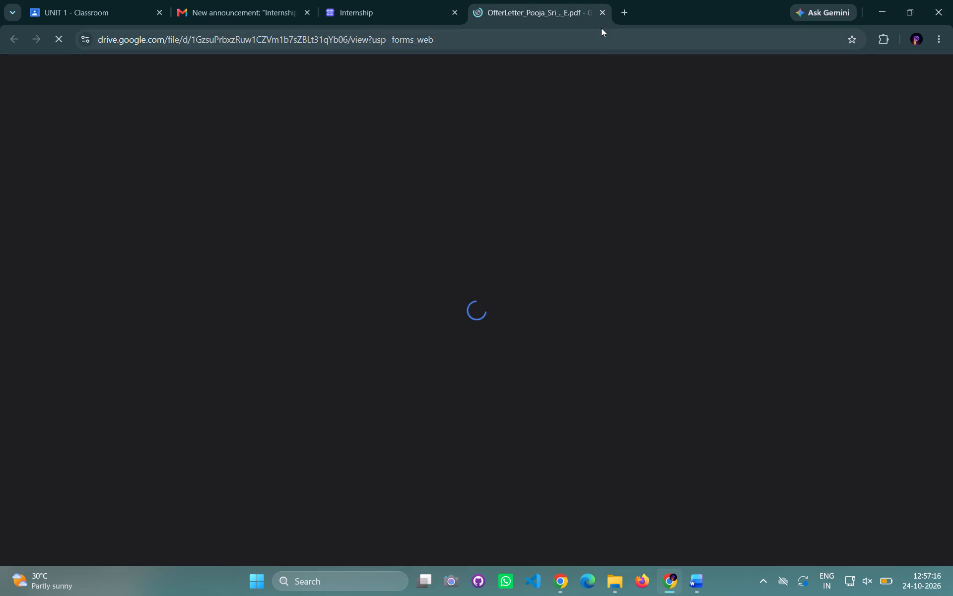
{"action": "left_click", "coordinate": [603, 15]}
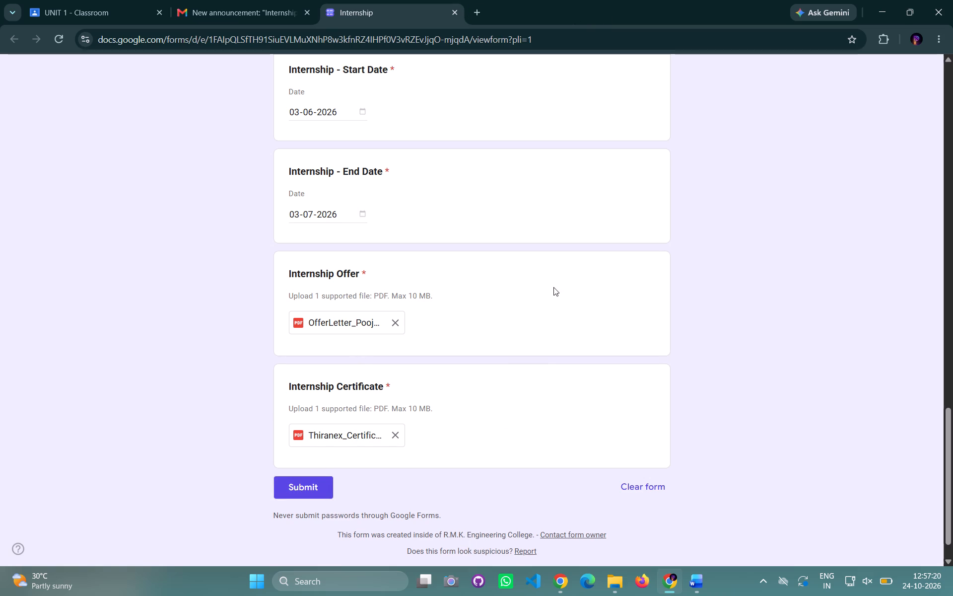
Review the Internship form's answers from the uploads back up to the email and batch questions.
{"action": "scroll", "coordinate": [553, 287], "scroll_direction": "up", "scroll_amount": 6}
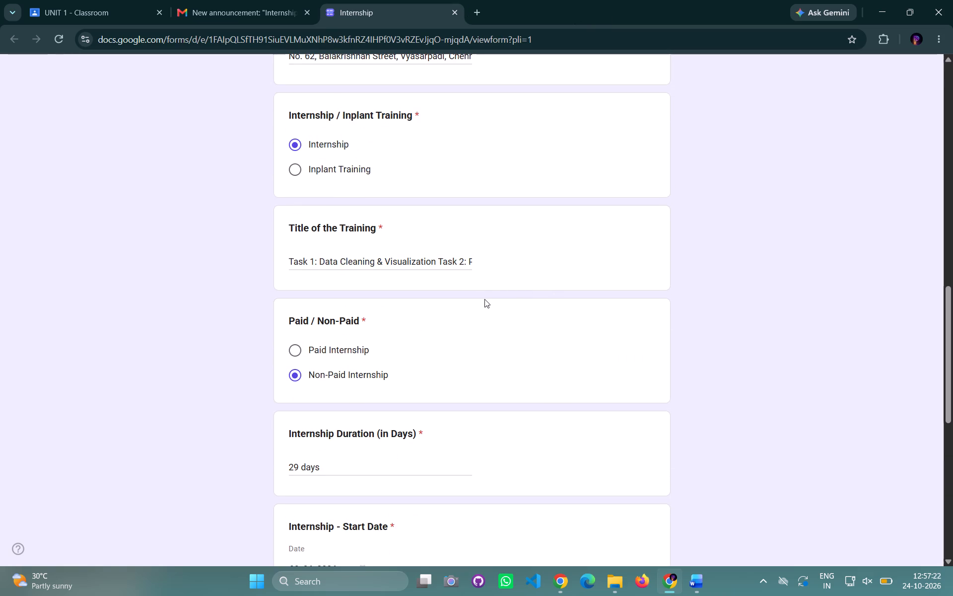
{"action": "scroll", "coordinate": [467, 292], "scroll_direction": "up", "scroll_amount": 8}
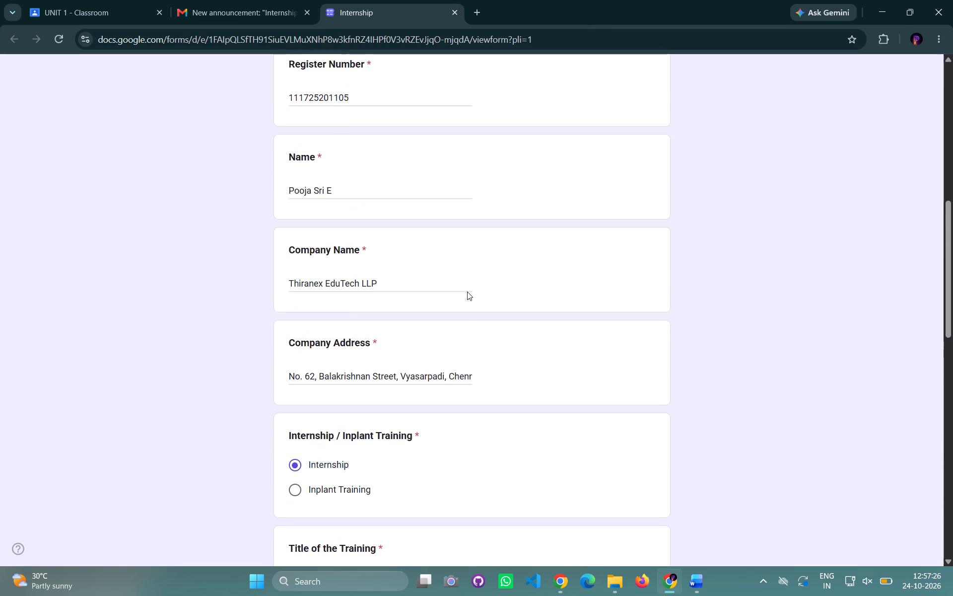
{"action": "scroll", "coordinate": [467, 292], "scroll_direction": "up", "scroll_amount": 2}
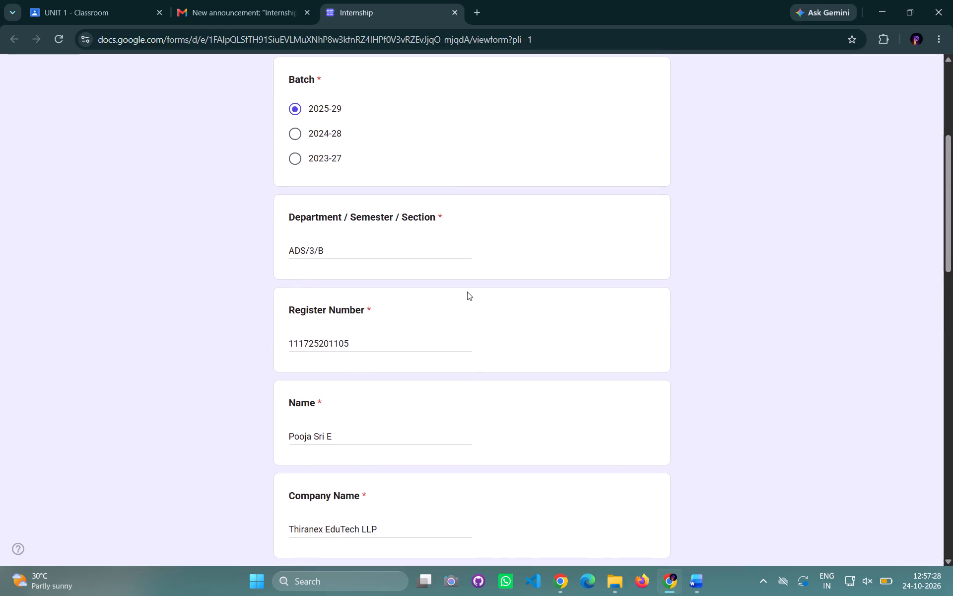
{"action": "scroll", "coordinate": [467, 292], "scroll_direction": "up", "scroll_amount": 4}
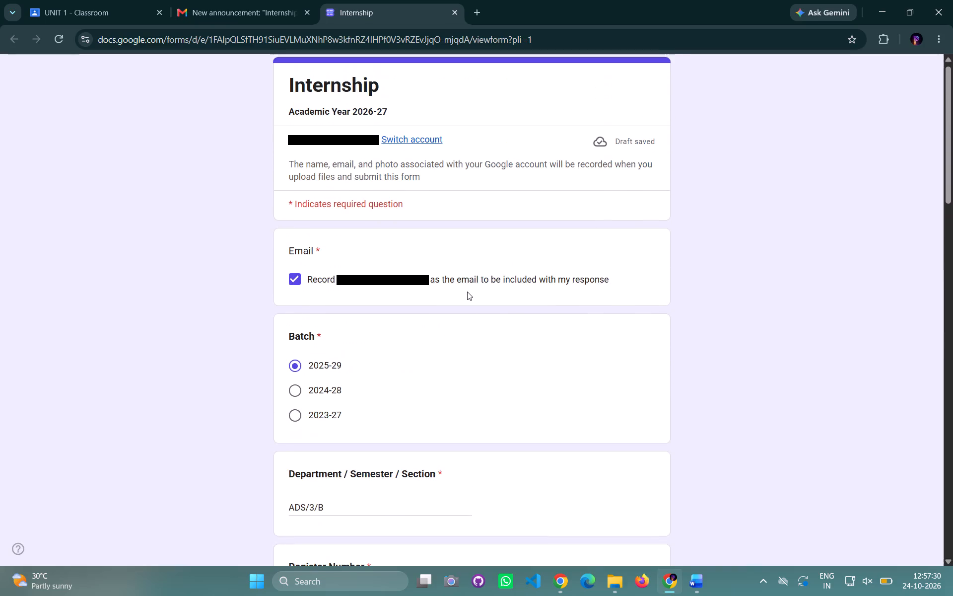
Submit the completed Internship form.
{"action": "scroll", "coordinate": [467, 292], "scroll_direction": "down", "scroll_amount": 5}
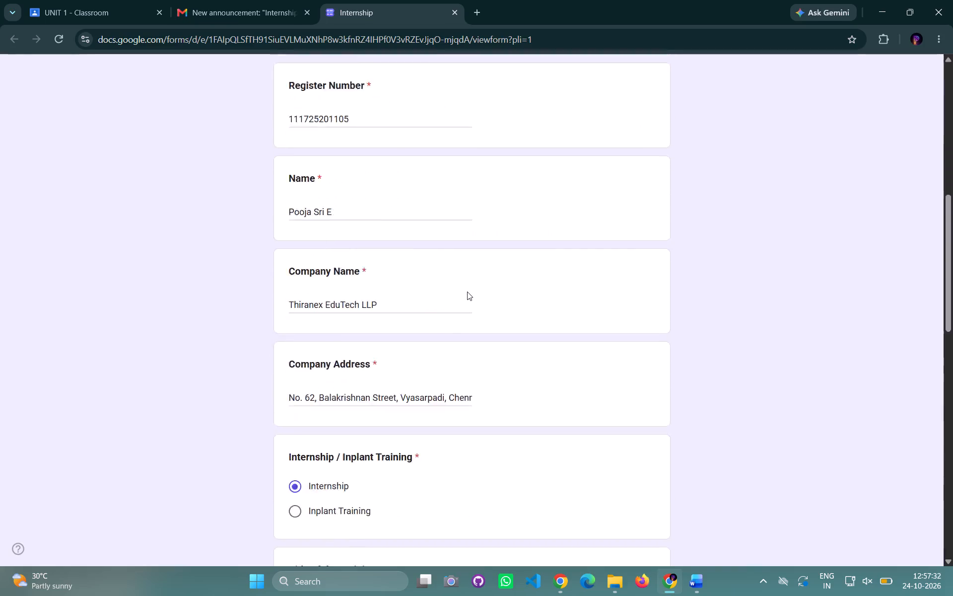
{"action": "scroll", "coordinate": [467, 292], "scroll_direction": "down", "scroll_amount": 6}
{"action": "left_click", "coordinate": [307, 443]}
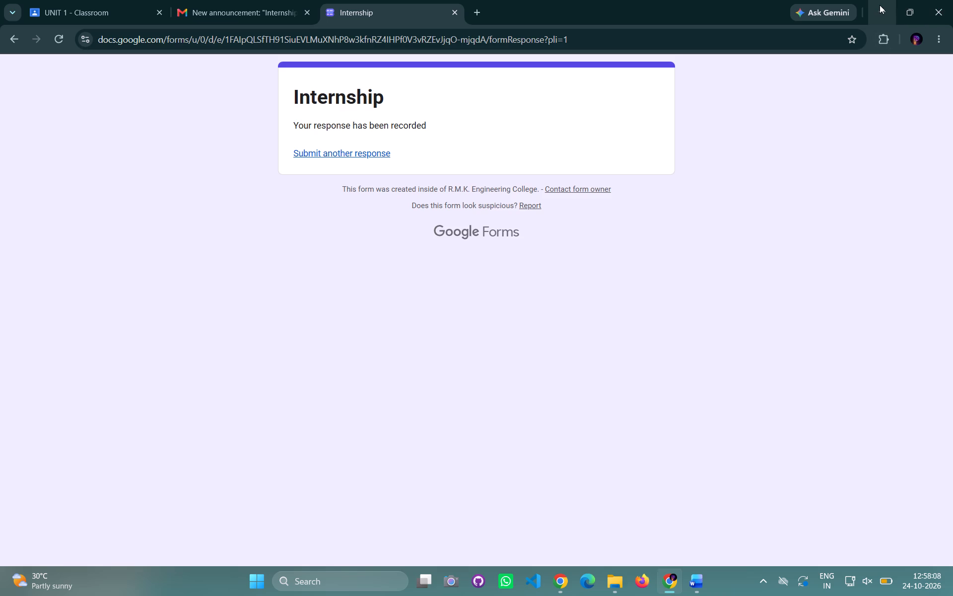
Return to the 24CS301-COA-Unit-1 PDF in Classroom and examine page 21 on general-purpose registers and its memory–CPU figure.
{"action": "left_click", "coordinate": [236, 4]}
{"action": "left_click", "coordinate": [93, 13]}
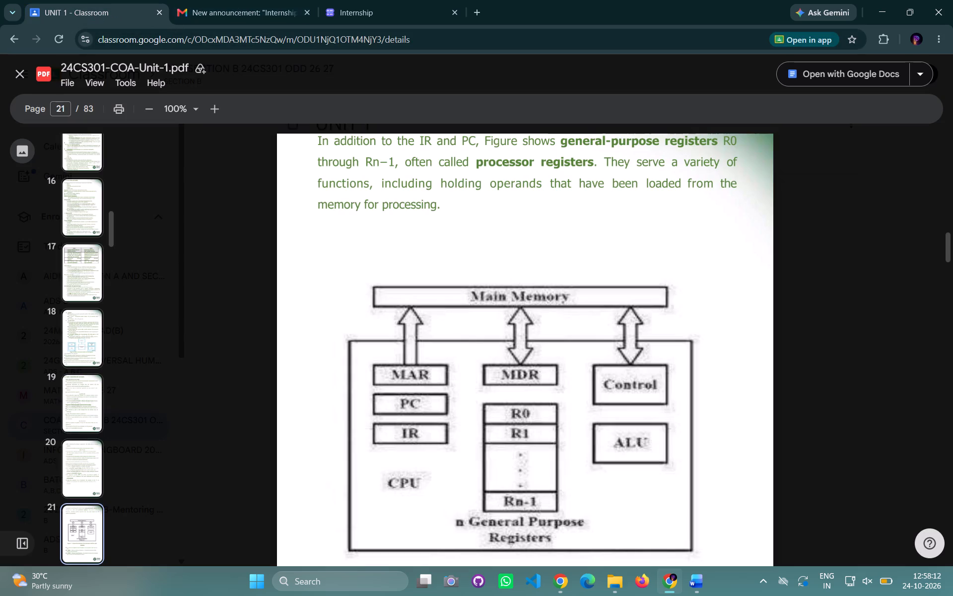
{"action": "scroll", "coordinate": [469, 392], "scroll_direction": "right", "scroll_amount": 1}
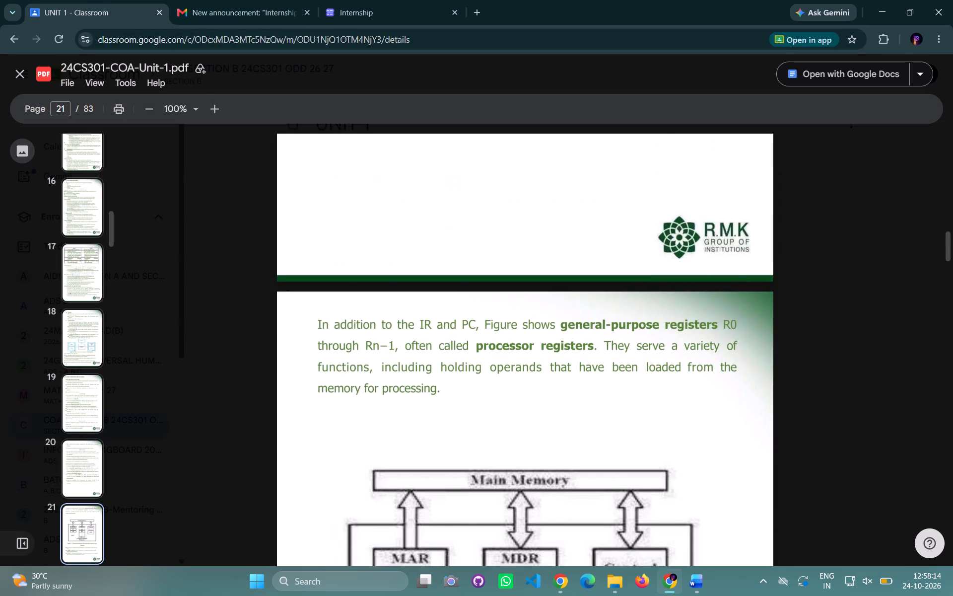
{"action": "scroll", "coordinate": [469, 392], "scroll_direction": "right", "scroll_amount": 1}
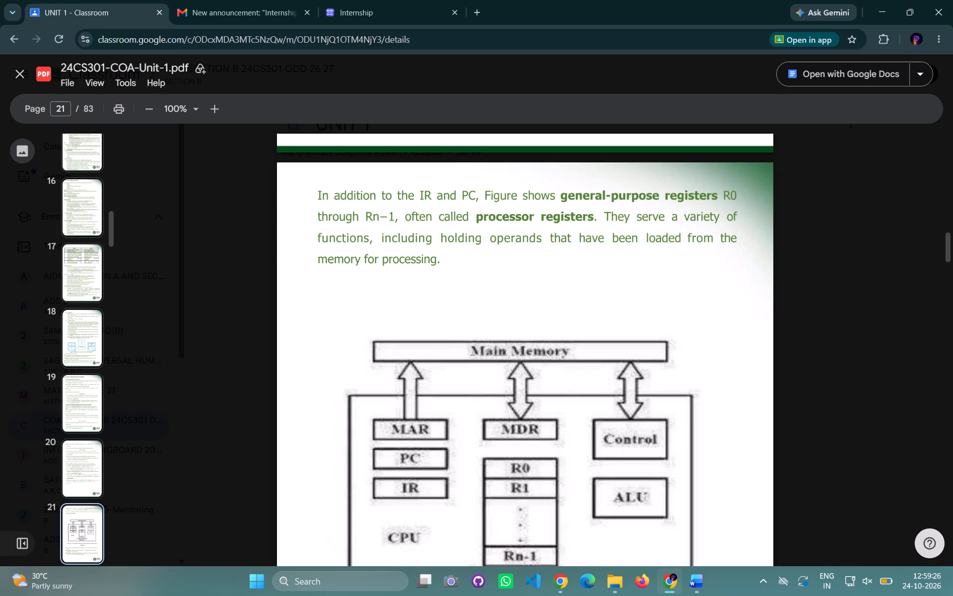
Read the 24CS301-COA-Unit-1 PDF from the register discussion on page 21 through the processor-memory interface and operating steps on page 22.
{"action": "scroll", "coordinate": [523, 331], "scroll_direction": "down", "scroll_amount": 11}
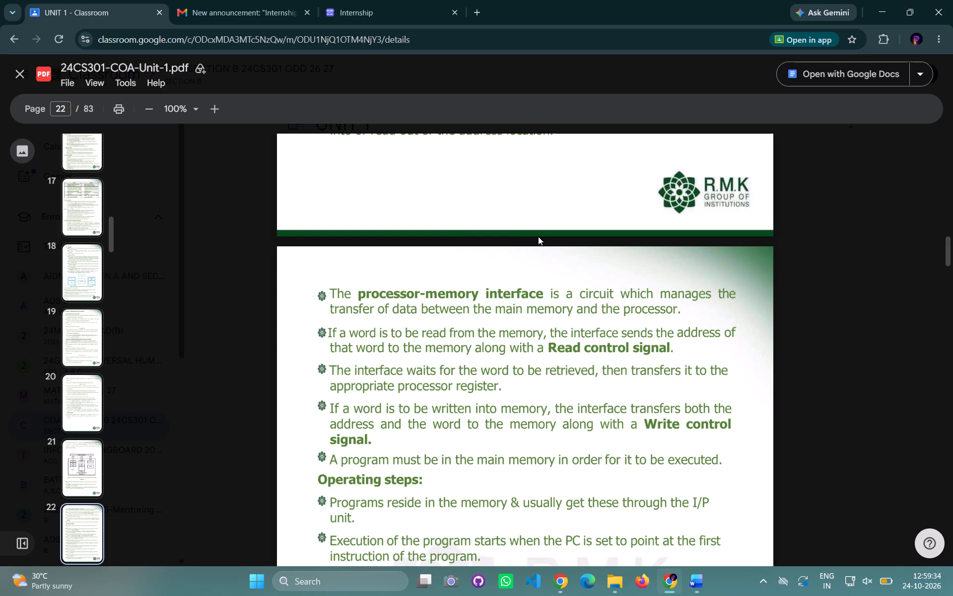
{"action": "scroll", "coordinate": [538, 236], "scroll_direction": "down", "scroll_amount": 3}
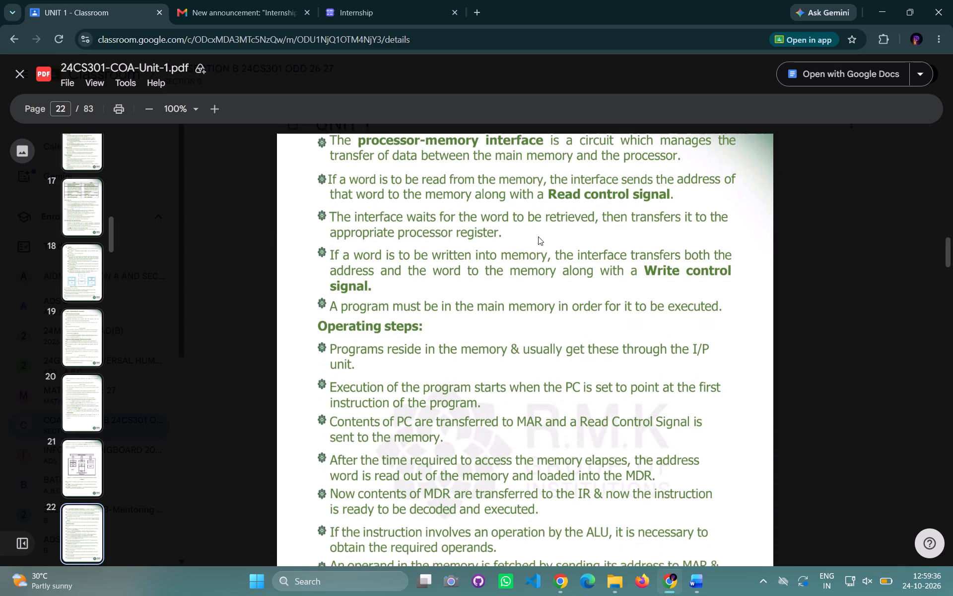
{"action": "scroll", "coordinate": [538, 236], "scroll_direction": "down", "scroll_amount": 1}
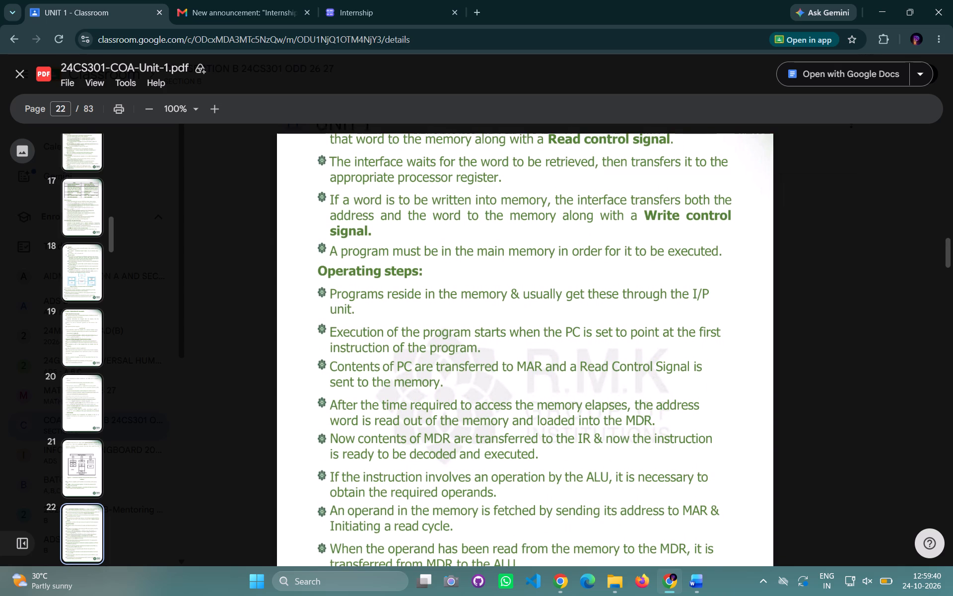
{"action": "scroll", "coordinate": [529, 234], "scroll_direction": "down", "scroll_amount": 4}
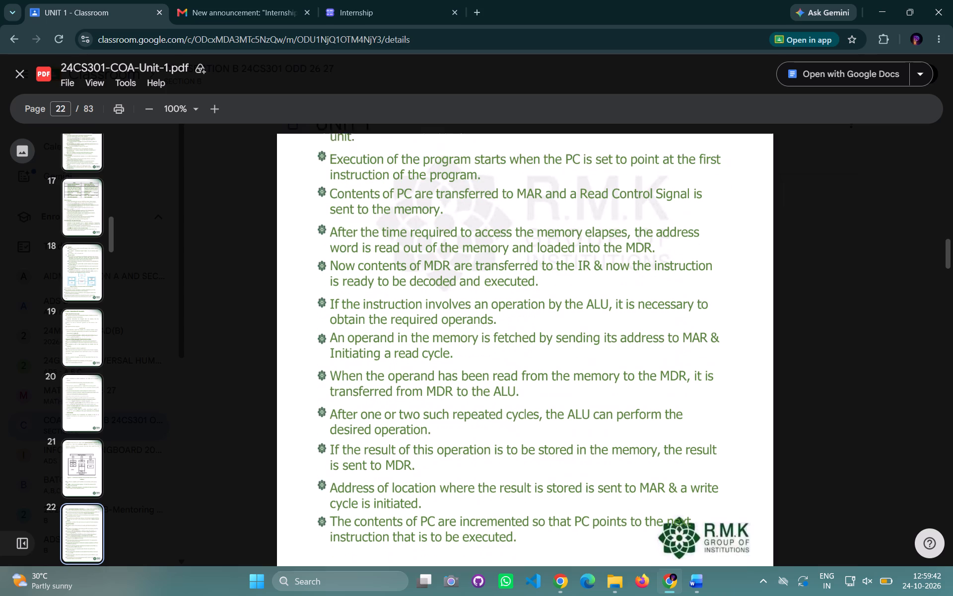
{"action": "scroll", "coordinate": [529, 234], "scroll_direction": "down", "scroll_amount": 1}
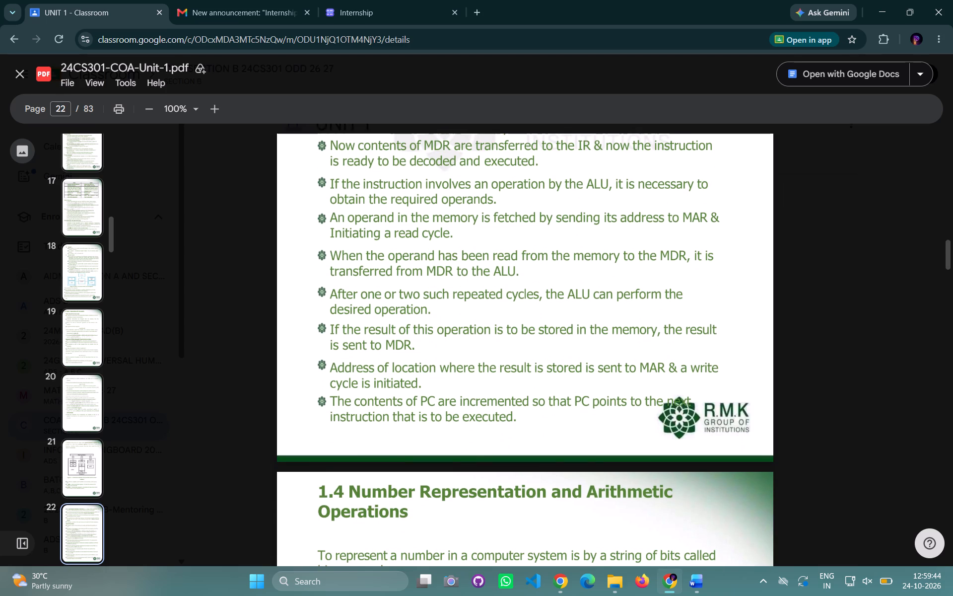